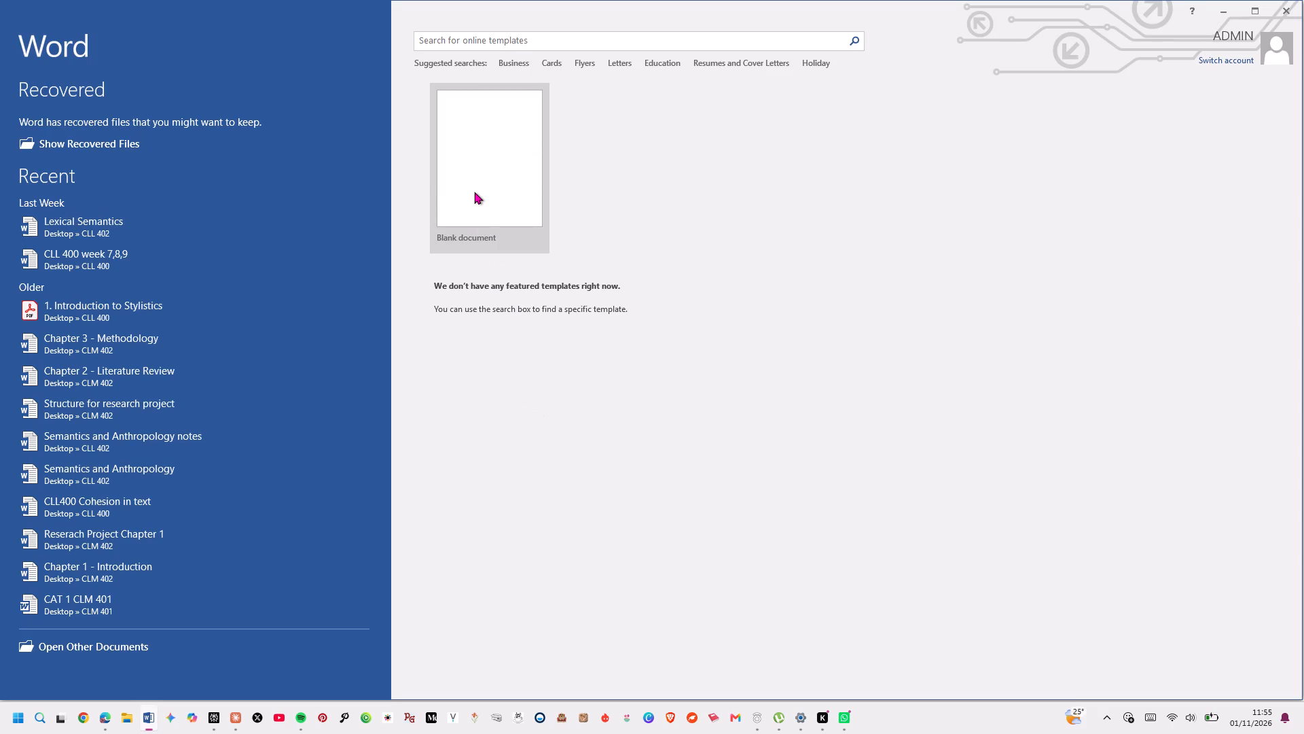
click(474, 192)
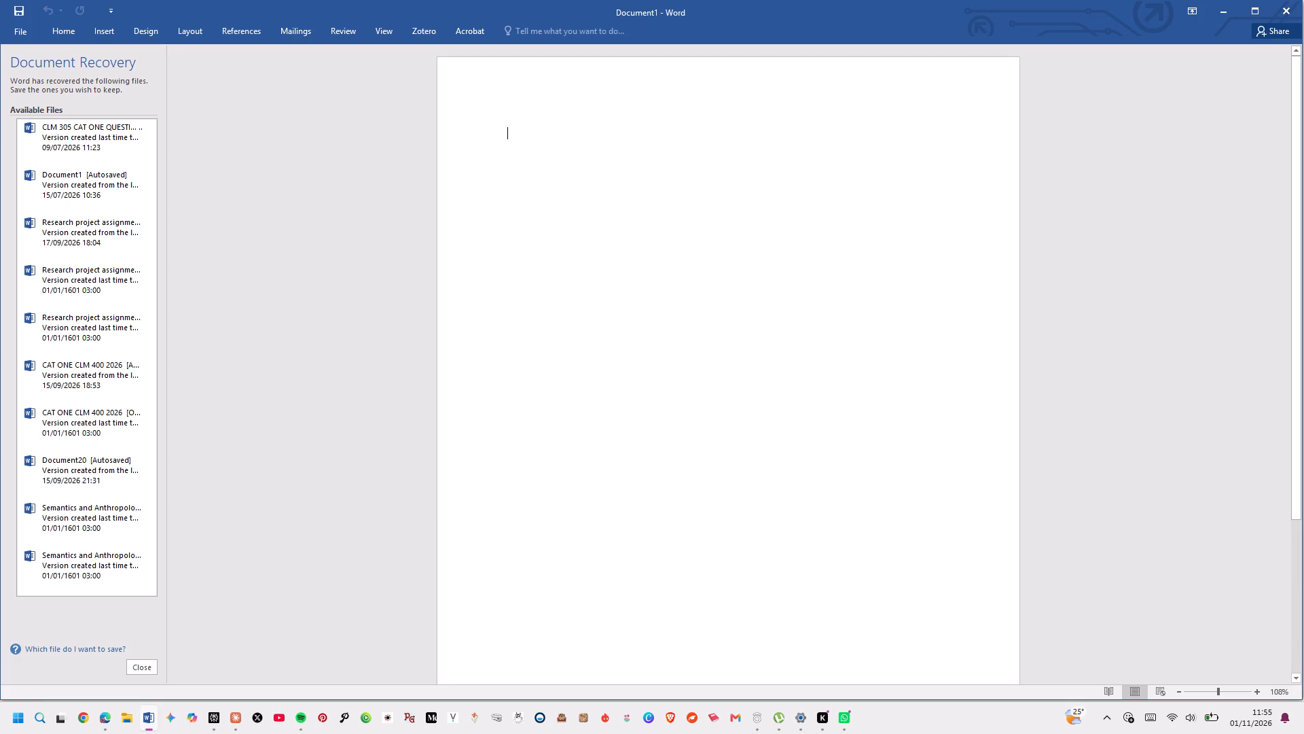
key(ctrl+v)
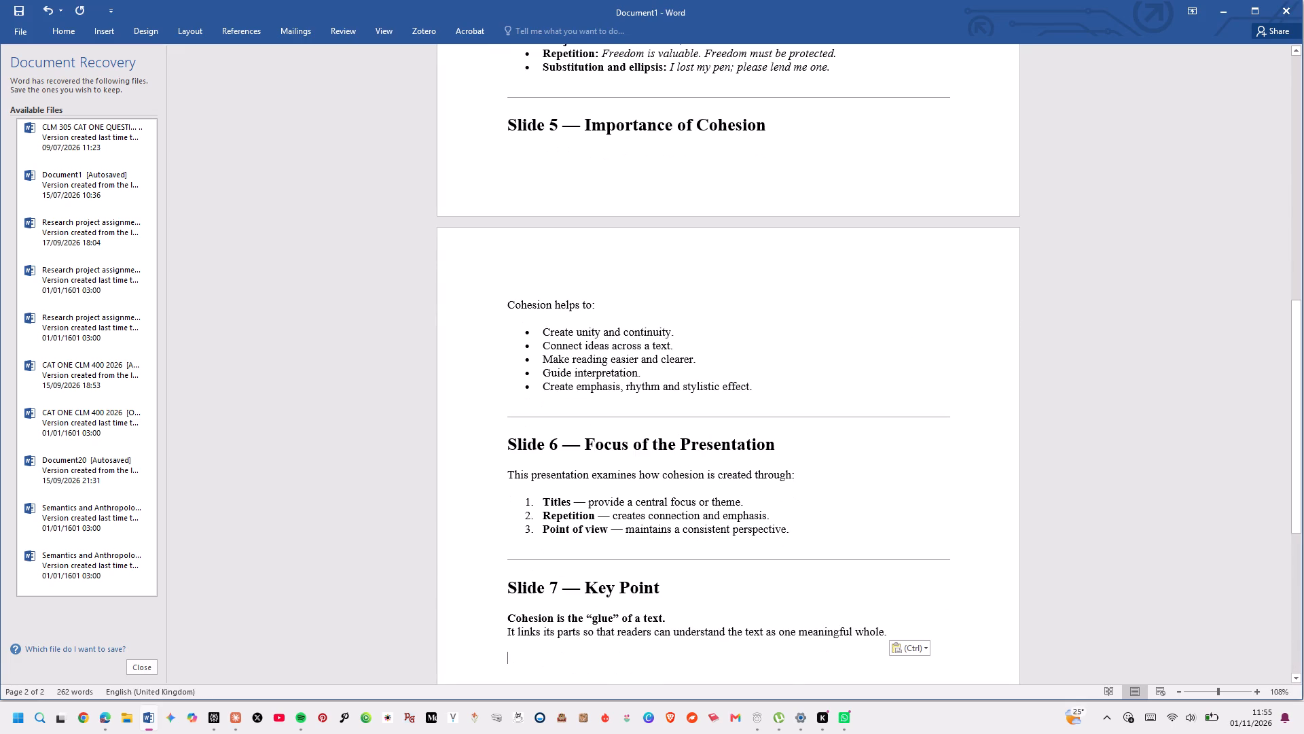
Delete the horizontal line above the "Slide 2 — What Is Textual Cohesion?" heading, along with its empty paragraph.
scroll(474, 192, up, 2)
scroll(474, 192, down, 3)
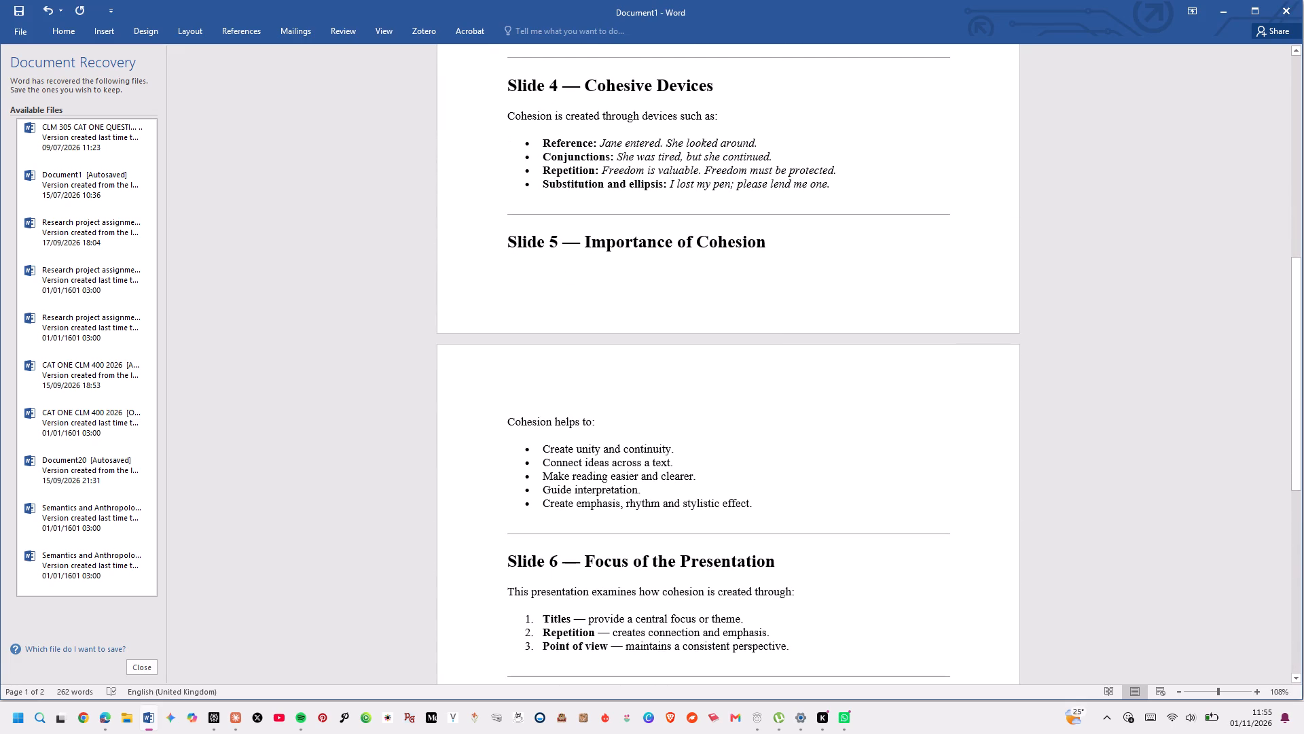
scroll(474, 192, down, 2)
scroll(474, 192, up, 6)
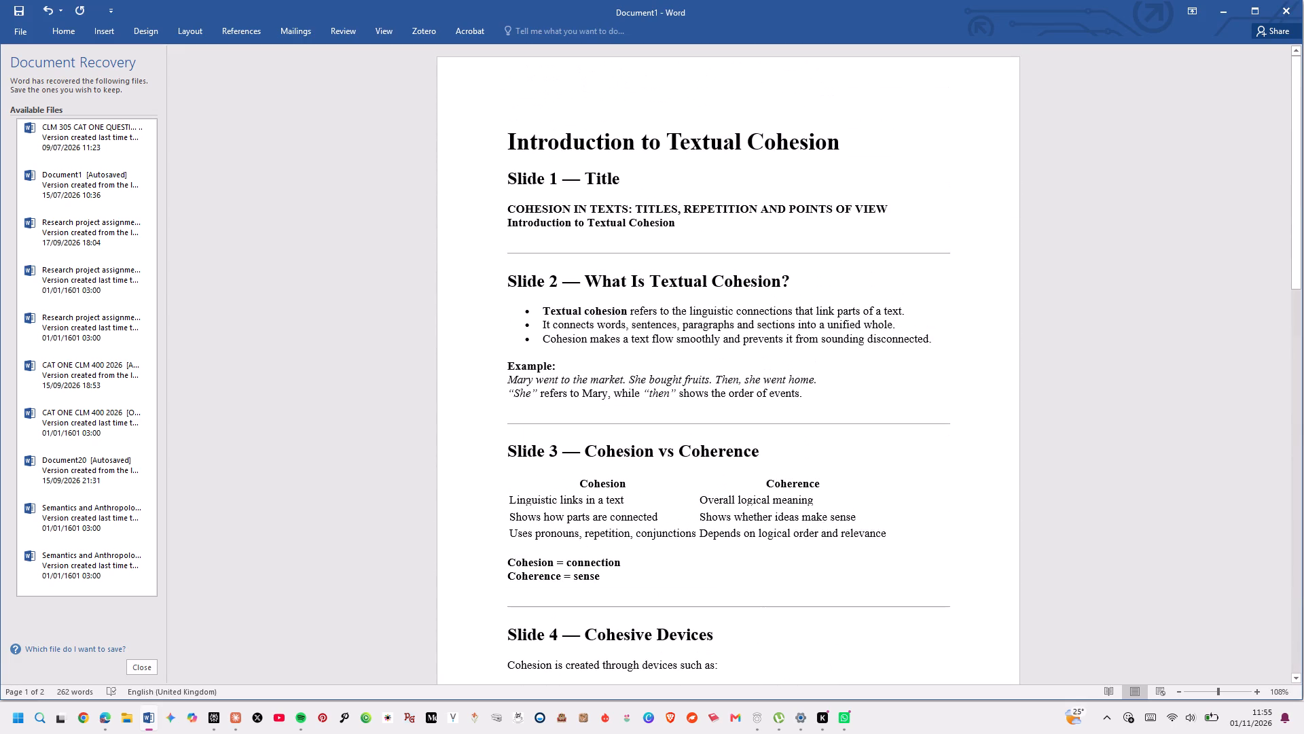
scroll(474, 192, up, 1)
drag(956, 254, 869, 247)
drag(869, 247, 504, 250)
triple_click(504, 250)
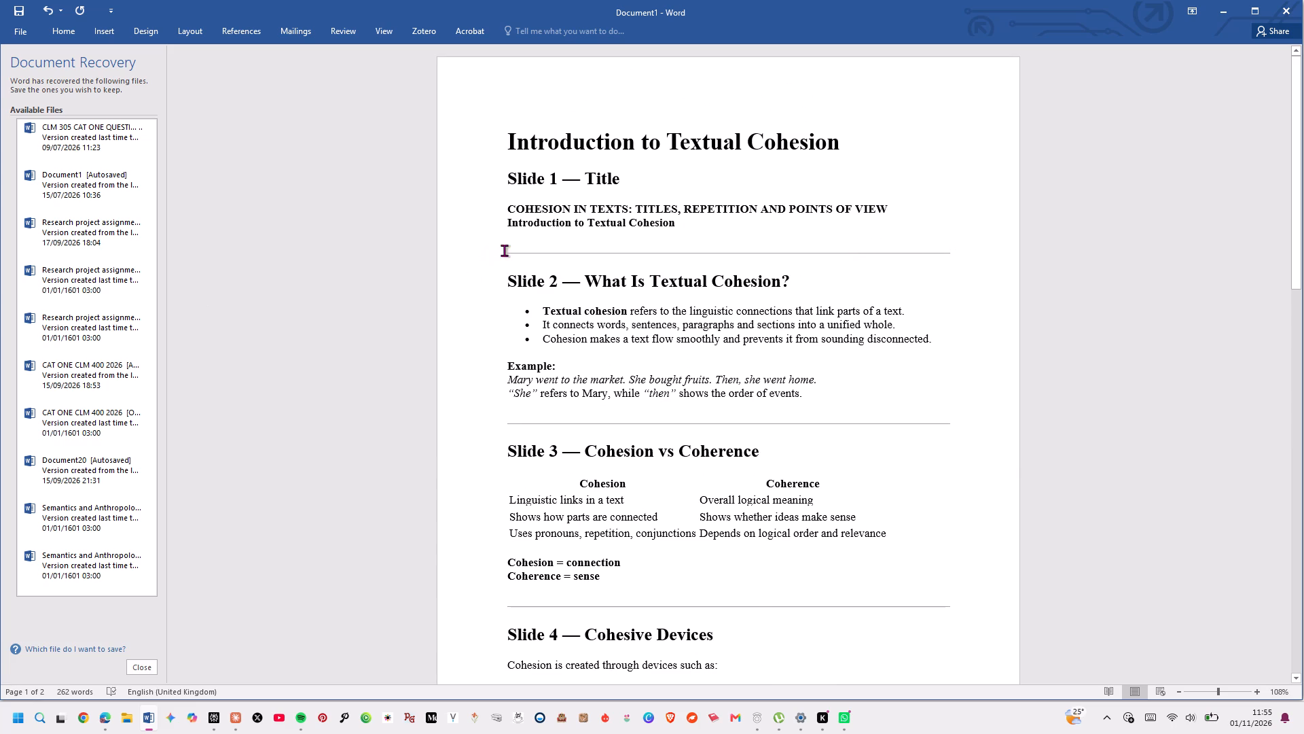
click(504, 250)
click(504, 250)
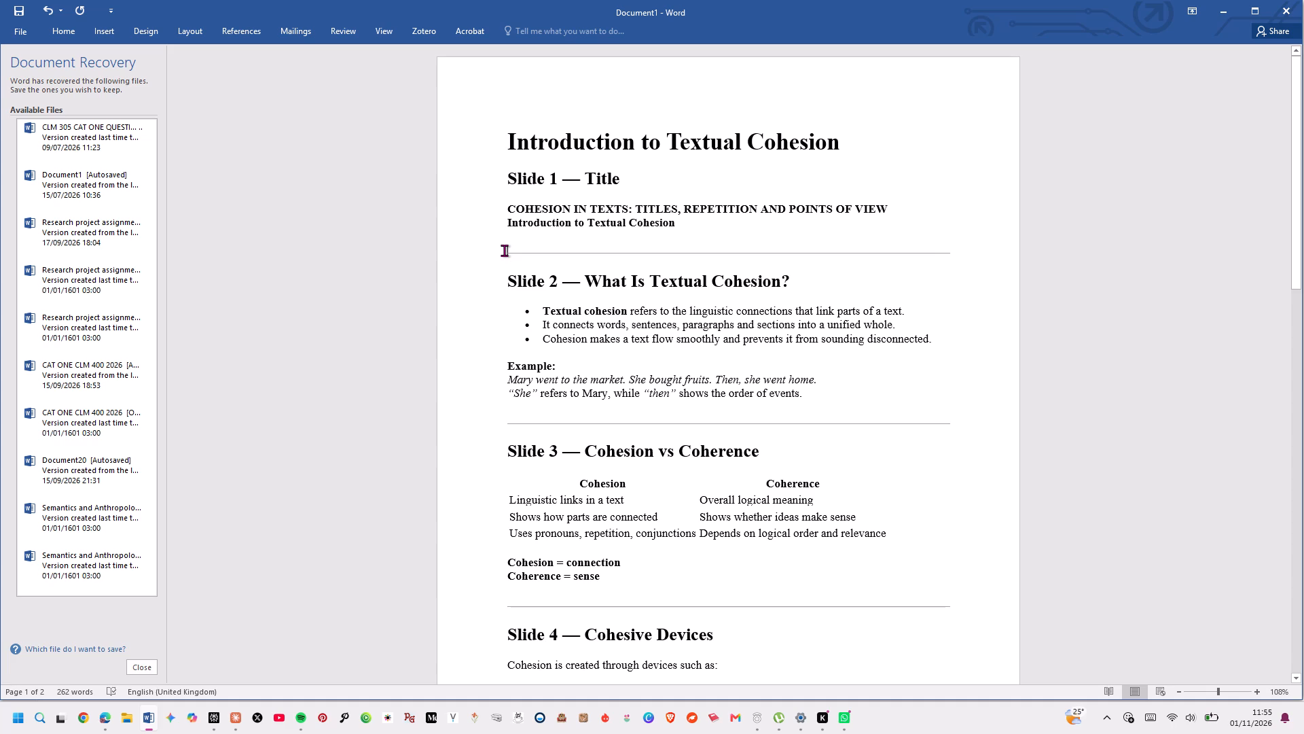
click(504, 250)
double_click(504, 250)
key(BackSpace)
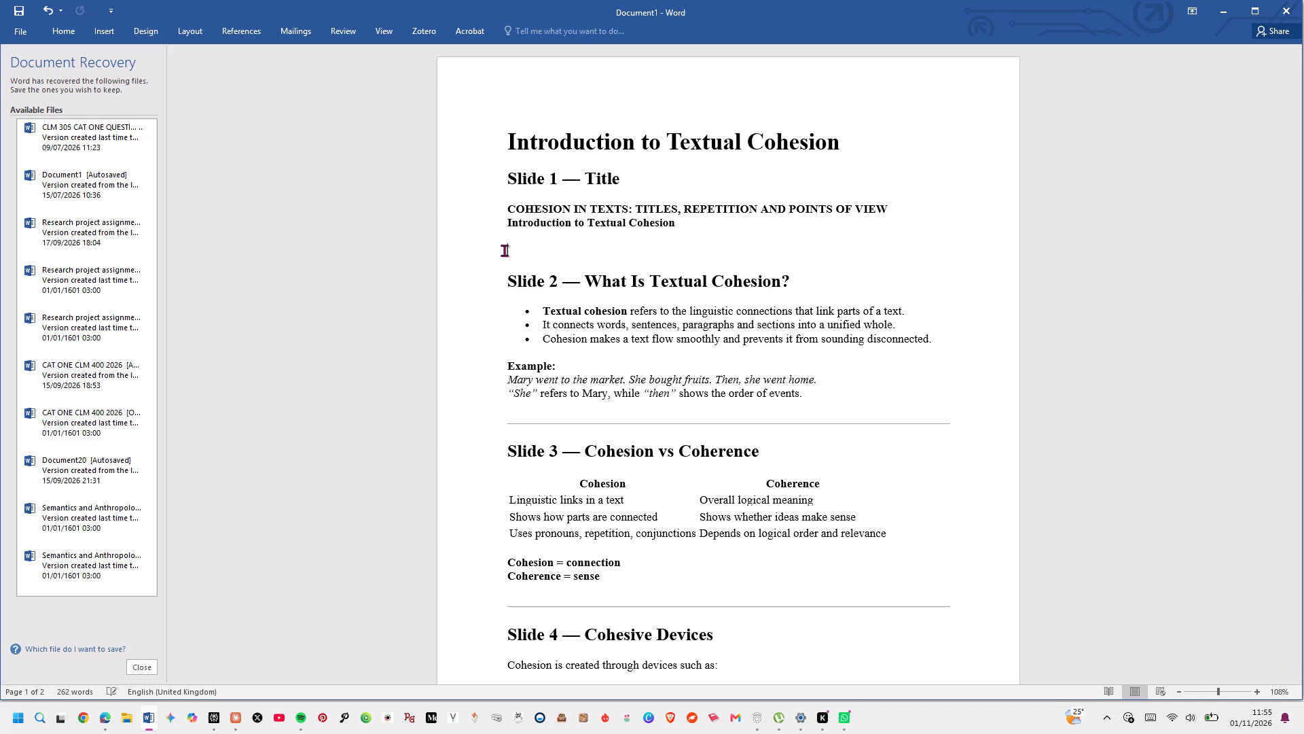
key(BackSpace)
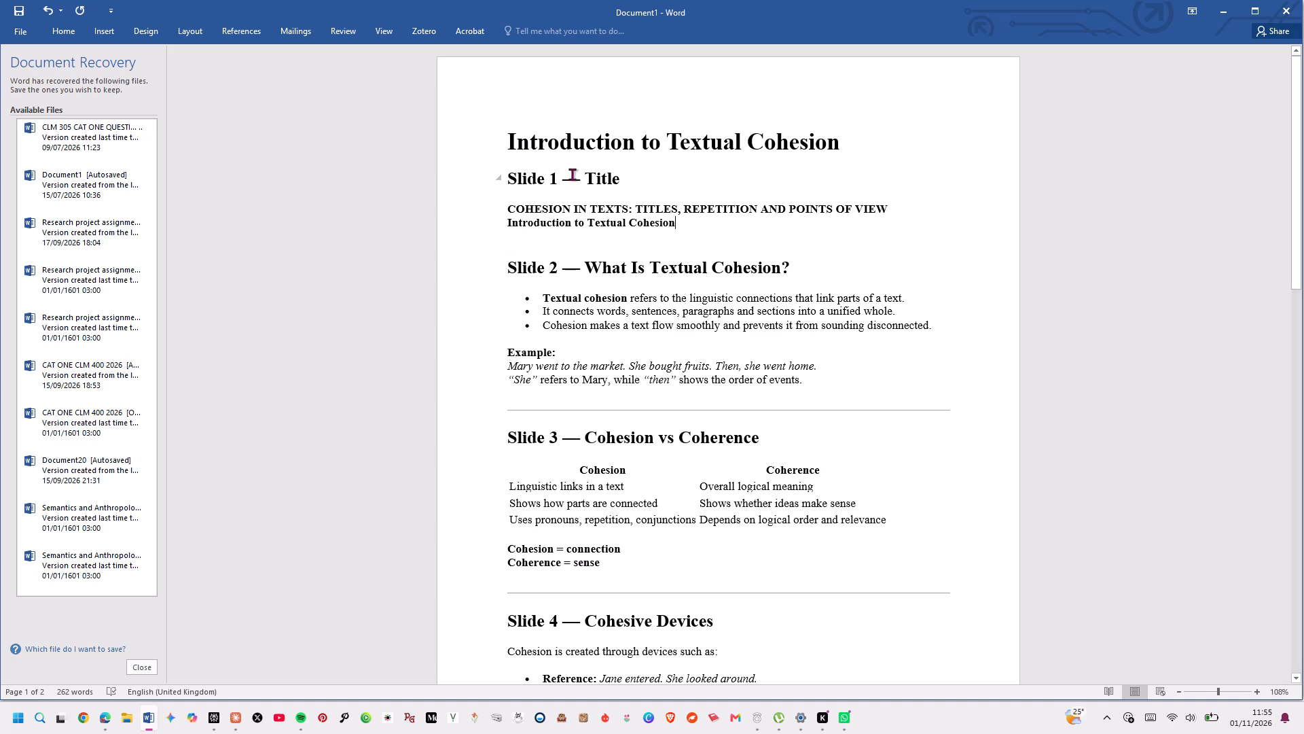
Delete the "Slide 1 — Title" heading beneath the document's main title.
click(621, 181)
click(511, 179)
drag(511, 179, 621, 179)
key(BackSpace)
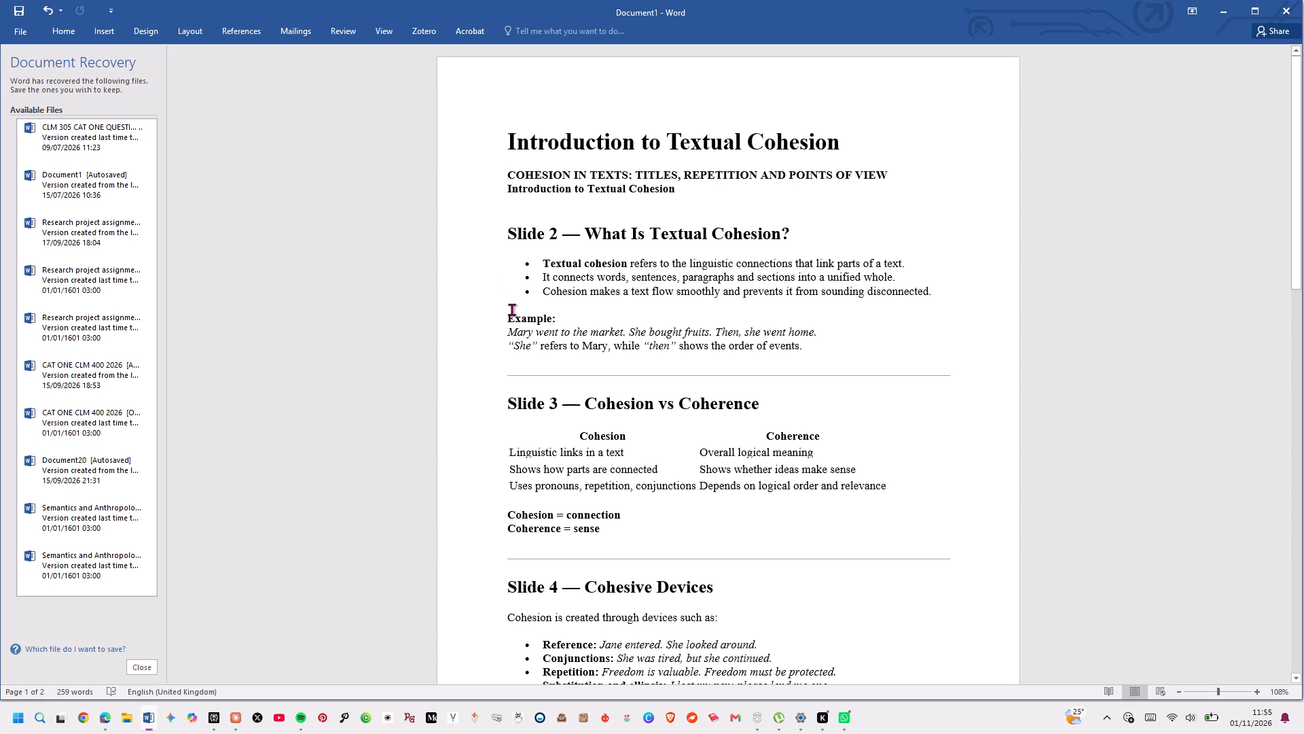
Delete the horizontal line above the "Slide 3 — Cohesion vs Coherence" heading, along with its empty paragraph.
double_click(509, 375)
drag(509, 375, 780, 72)
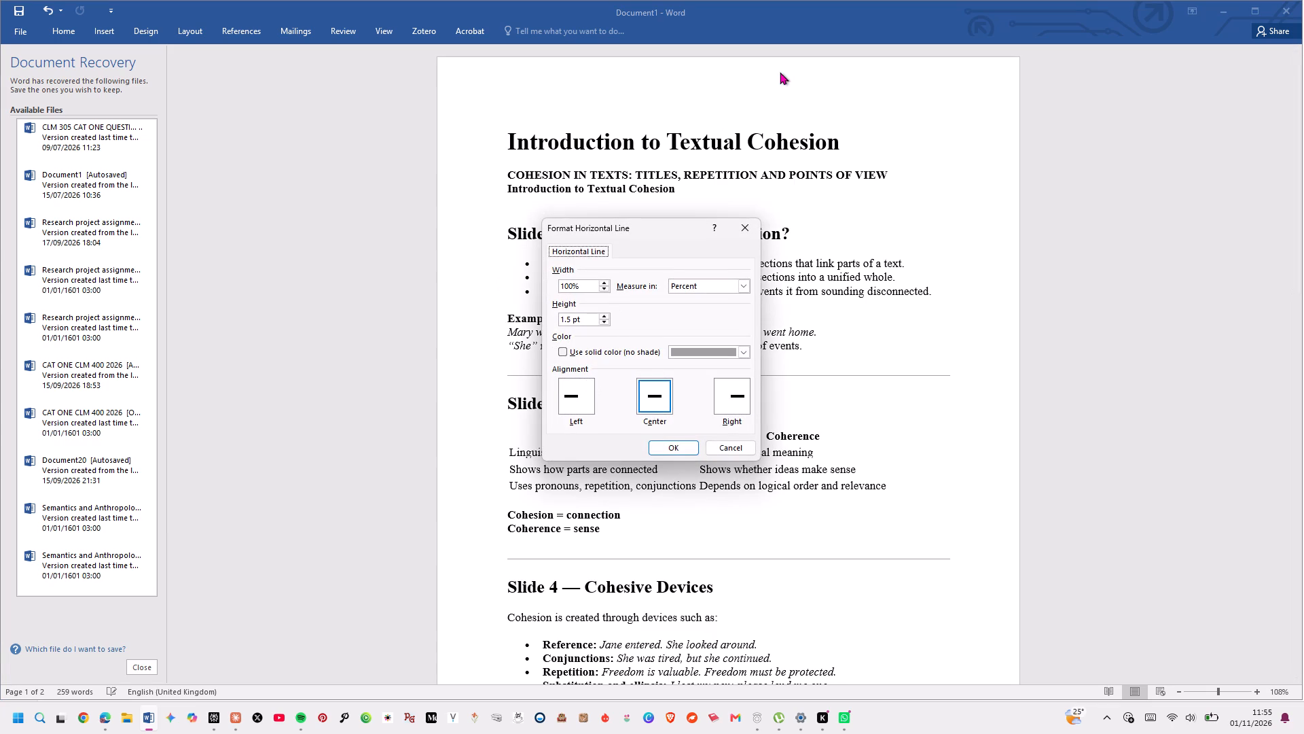
click(904, 217)
click(740, 222)
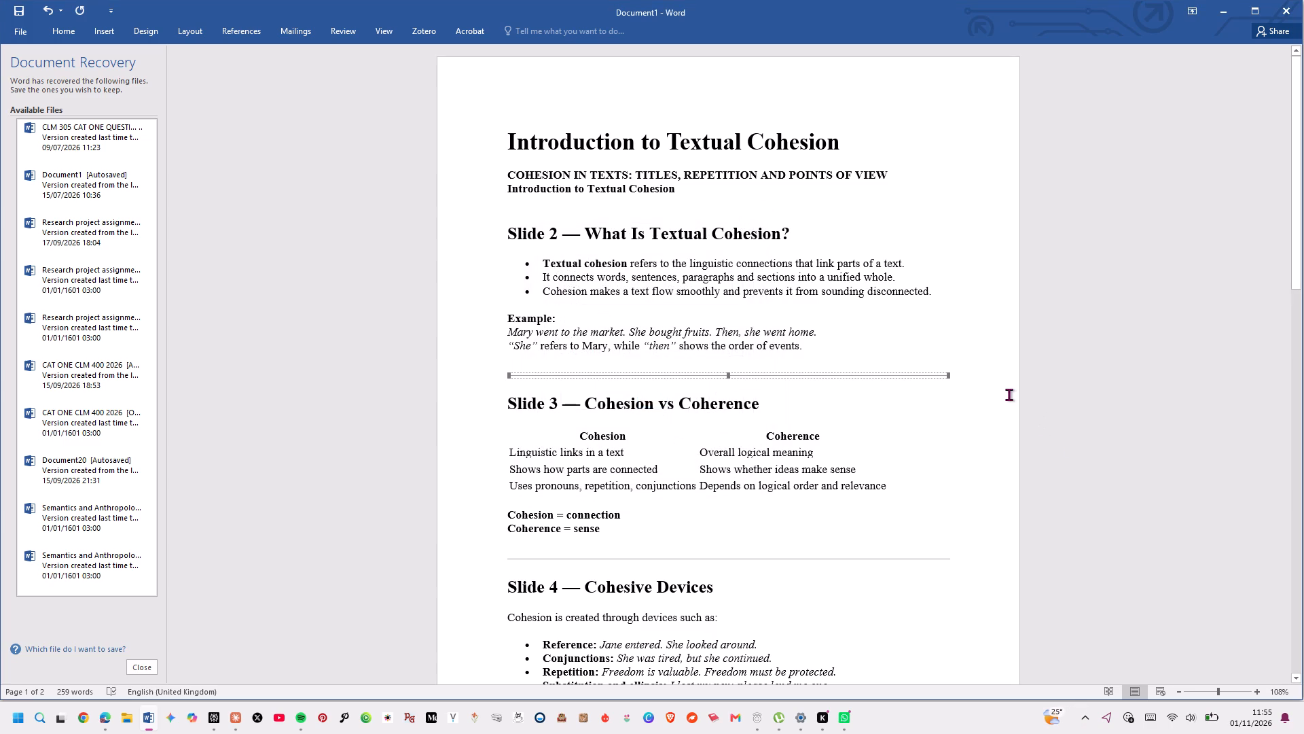
key(BackSpace)
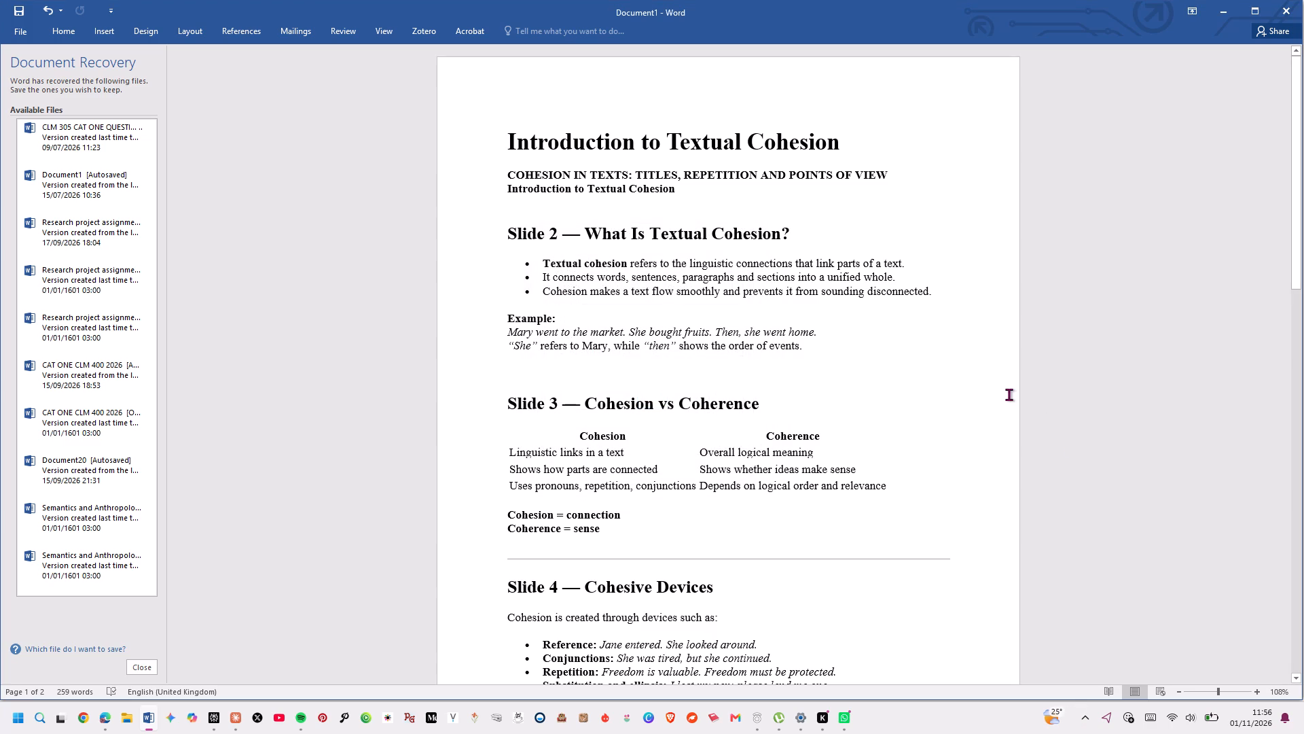
key(BackSpace)
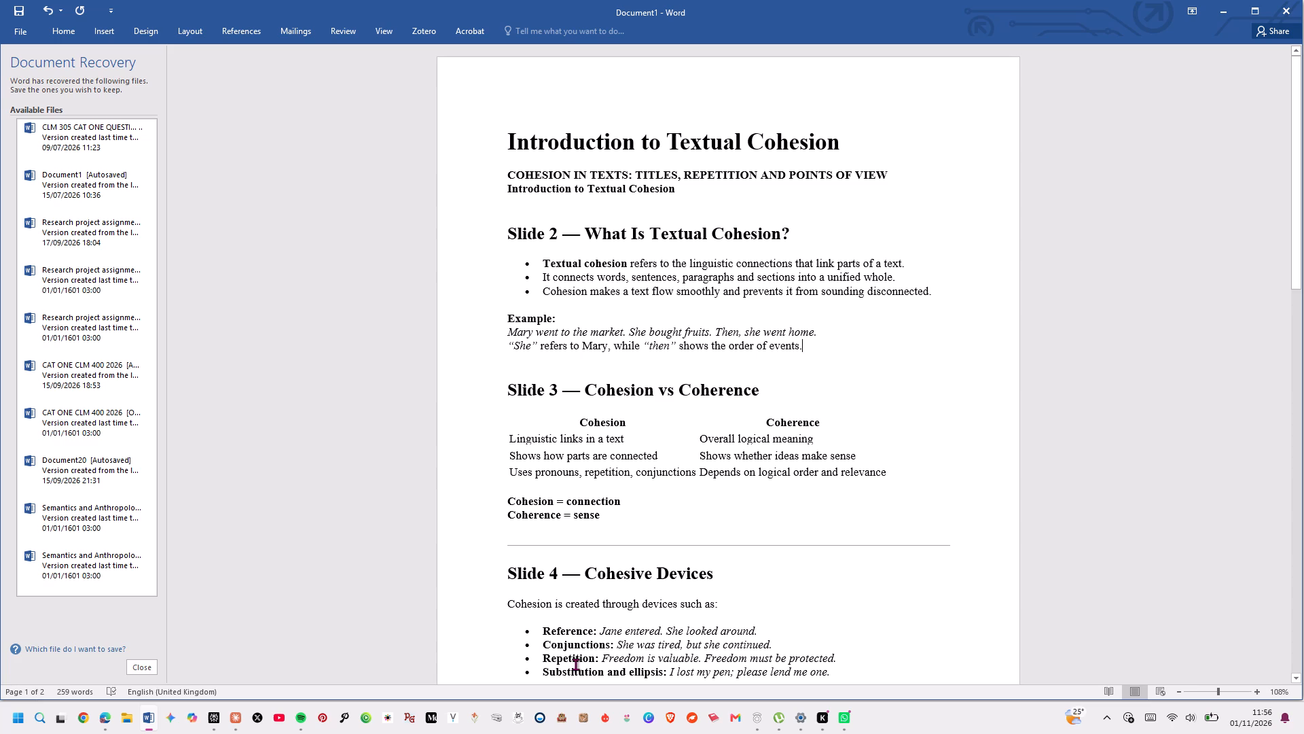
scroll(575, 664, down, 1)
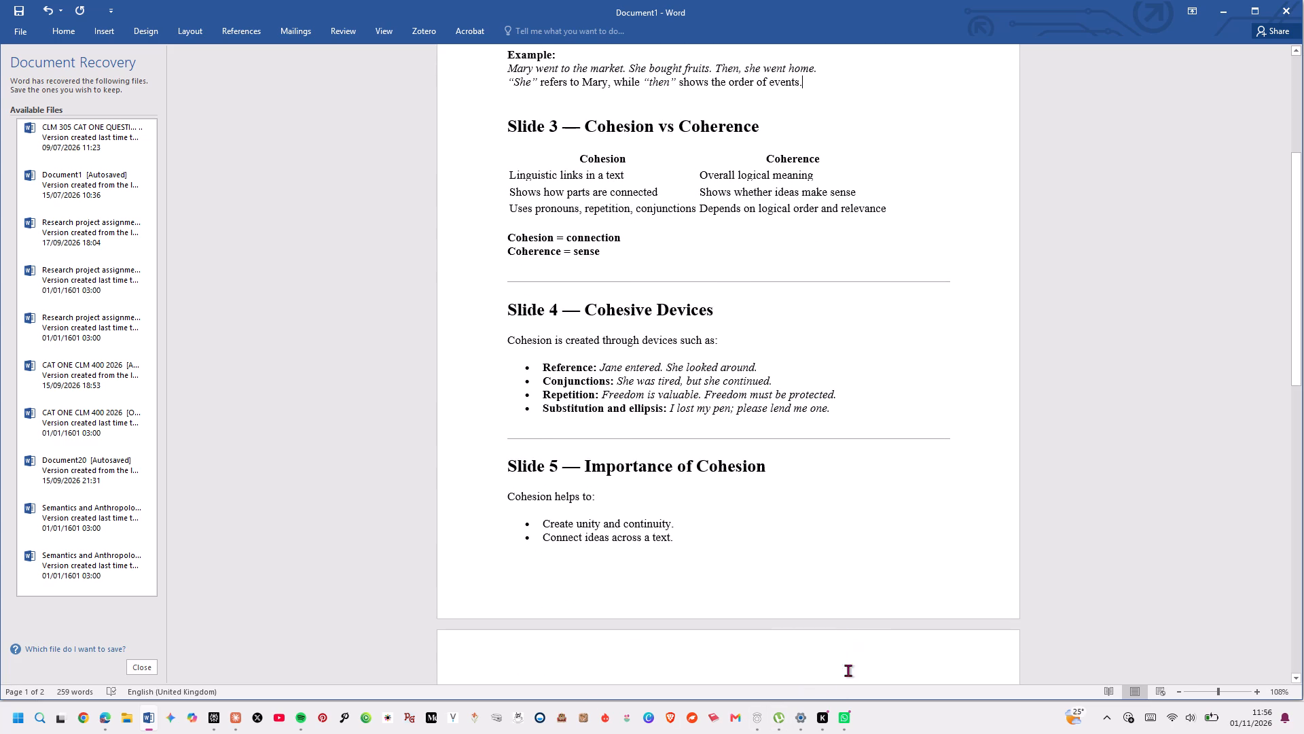
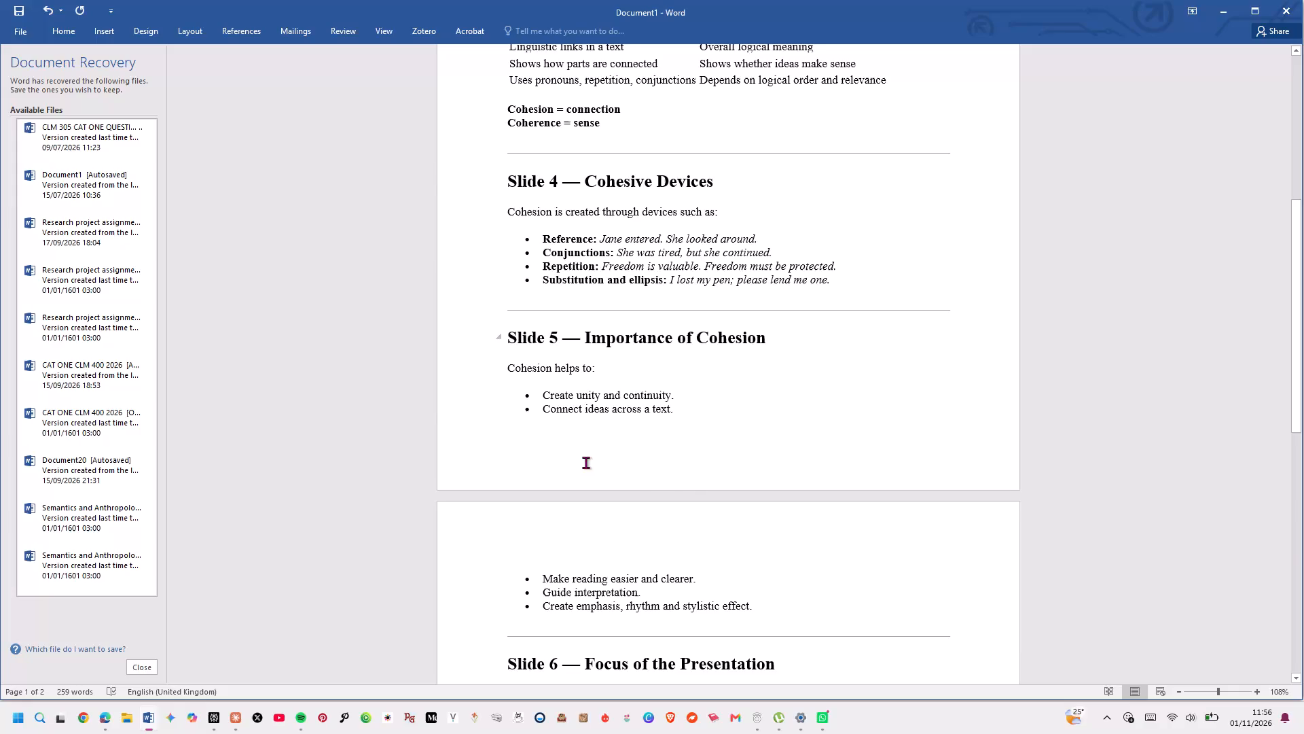
Delete the horizontal line above the "Slide 4 — Cohesive Devices" heading, along with its empty paragraph.
scroll(585, 462, down, 1)
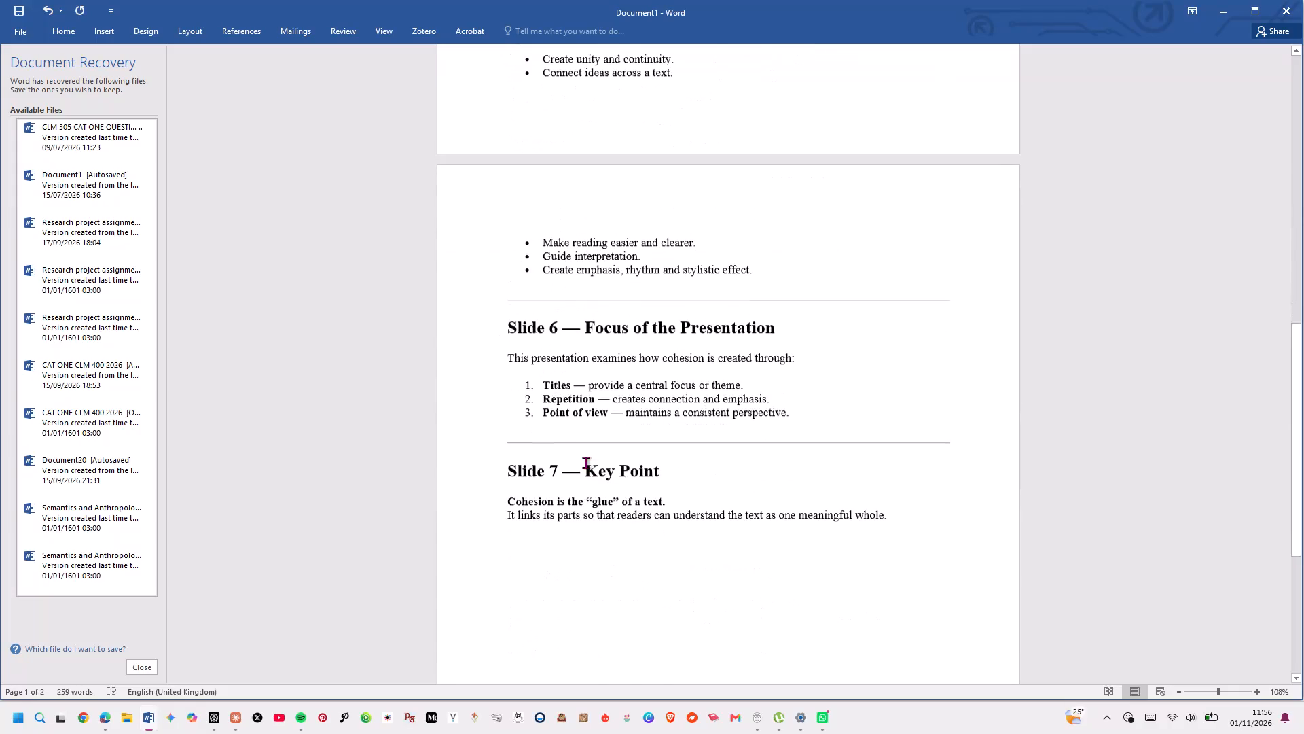
scroll(585, 462, up, 2)
scroll(913, 155, up, 2)
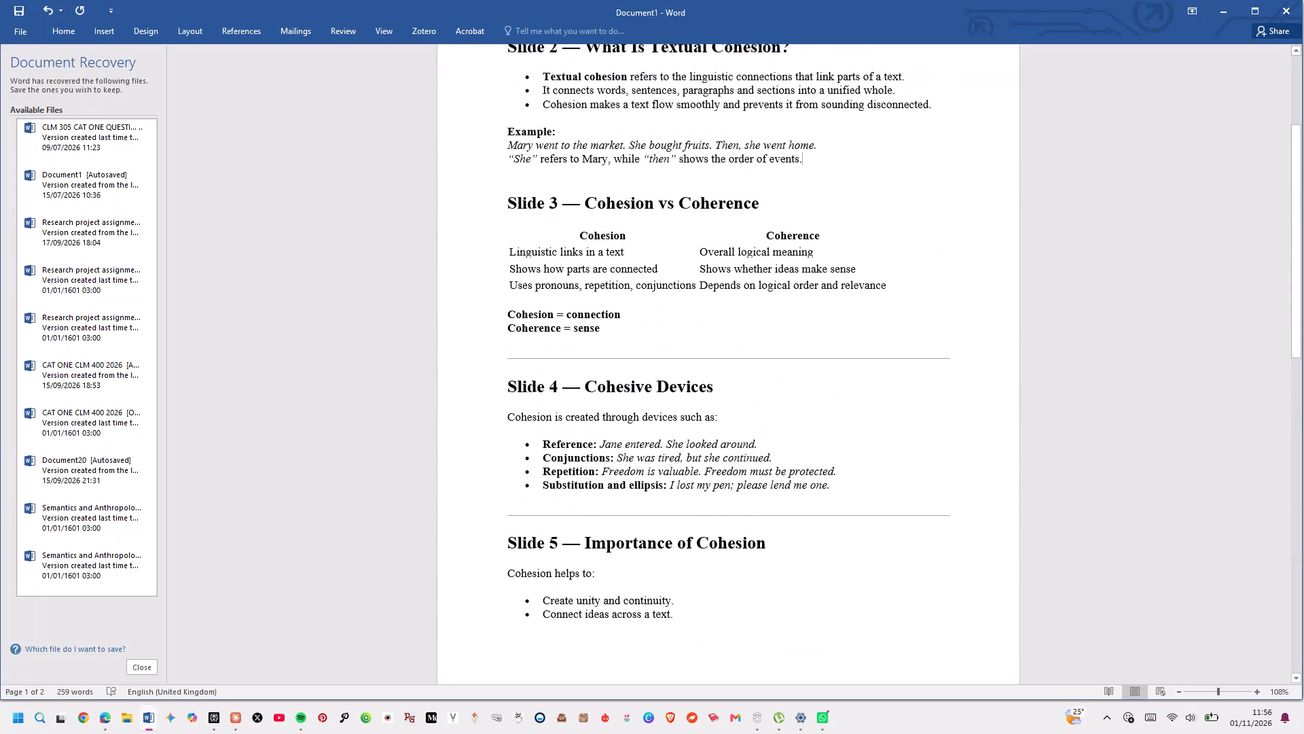
scroll(913, 155, up, 1)
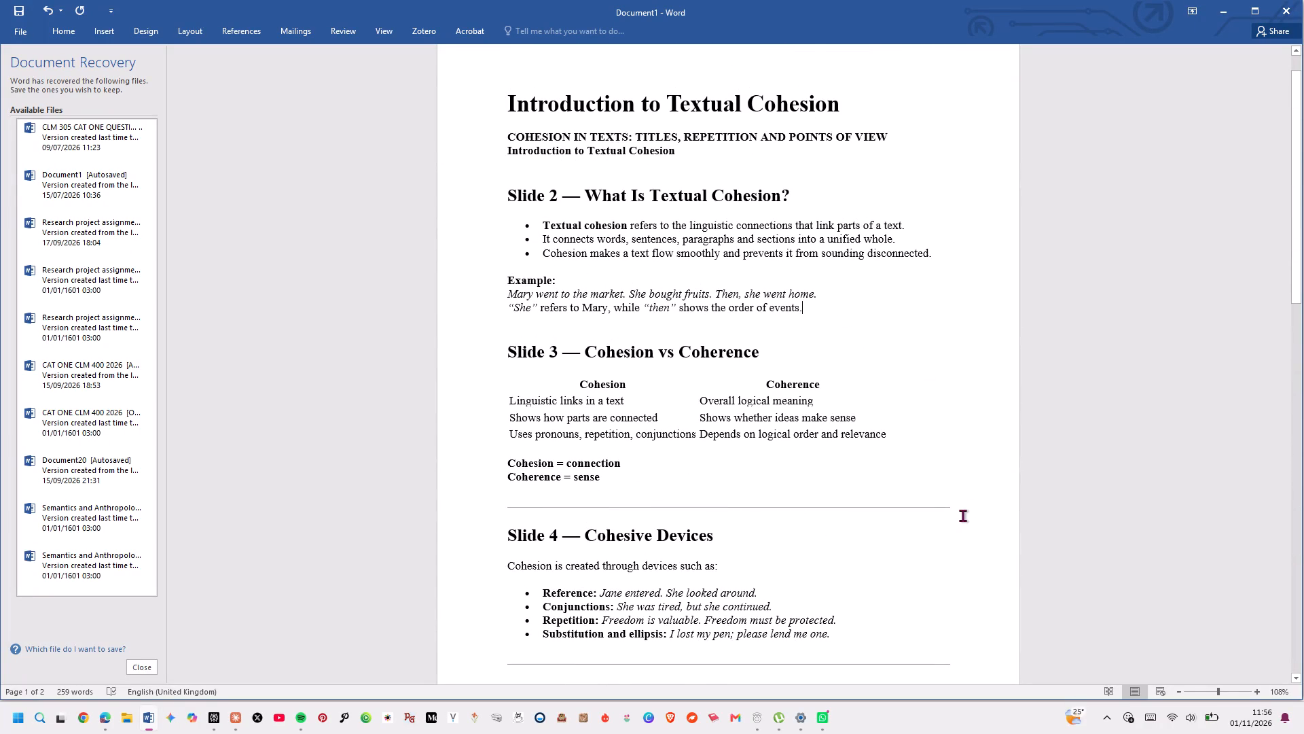
click(959, 512)
drag(959, 512, 950, 507)
click(950, 507)
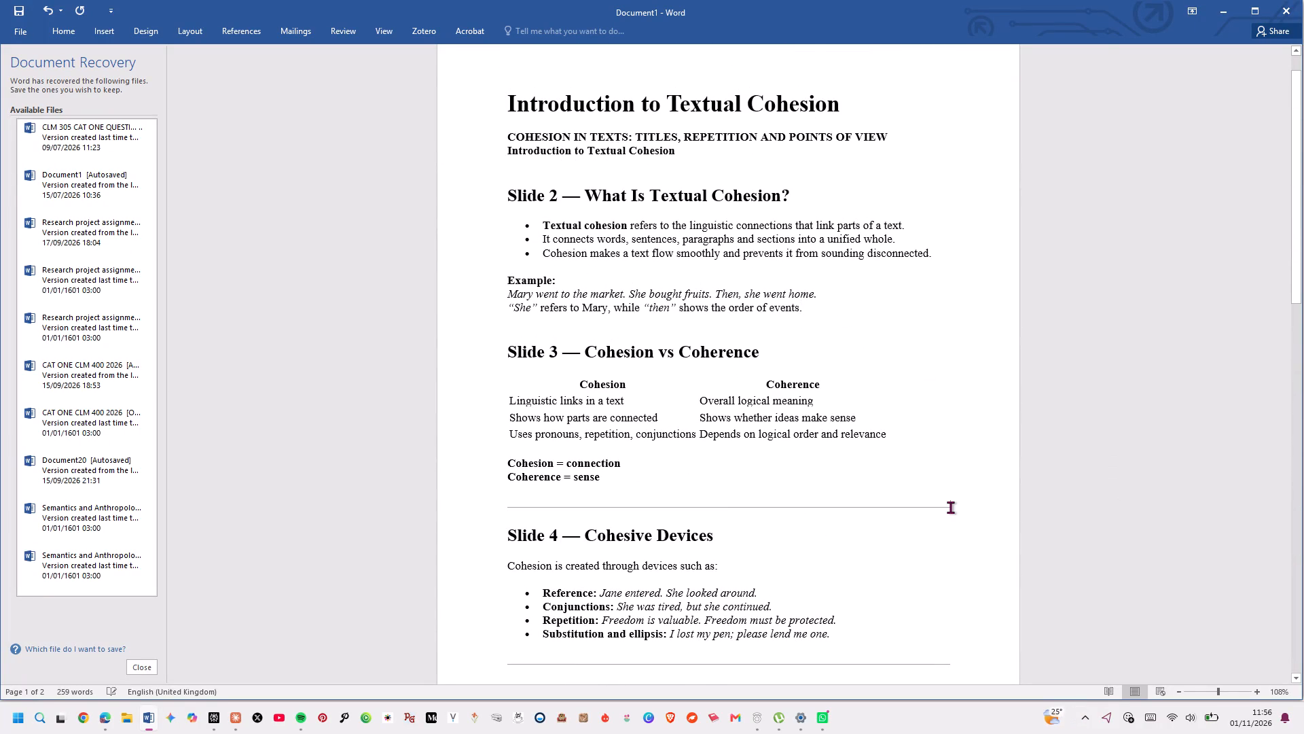
double_click(950, 507)
click(505, 508)
drag(505, 508, 566, 506)
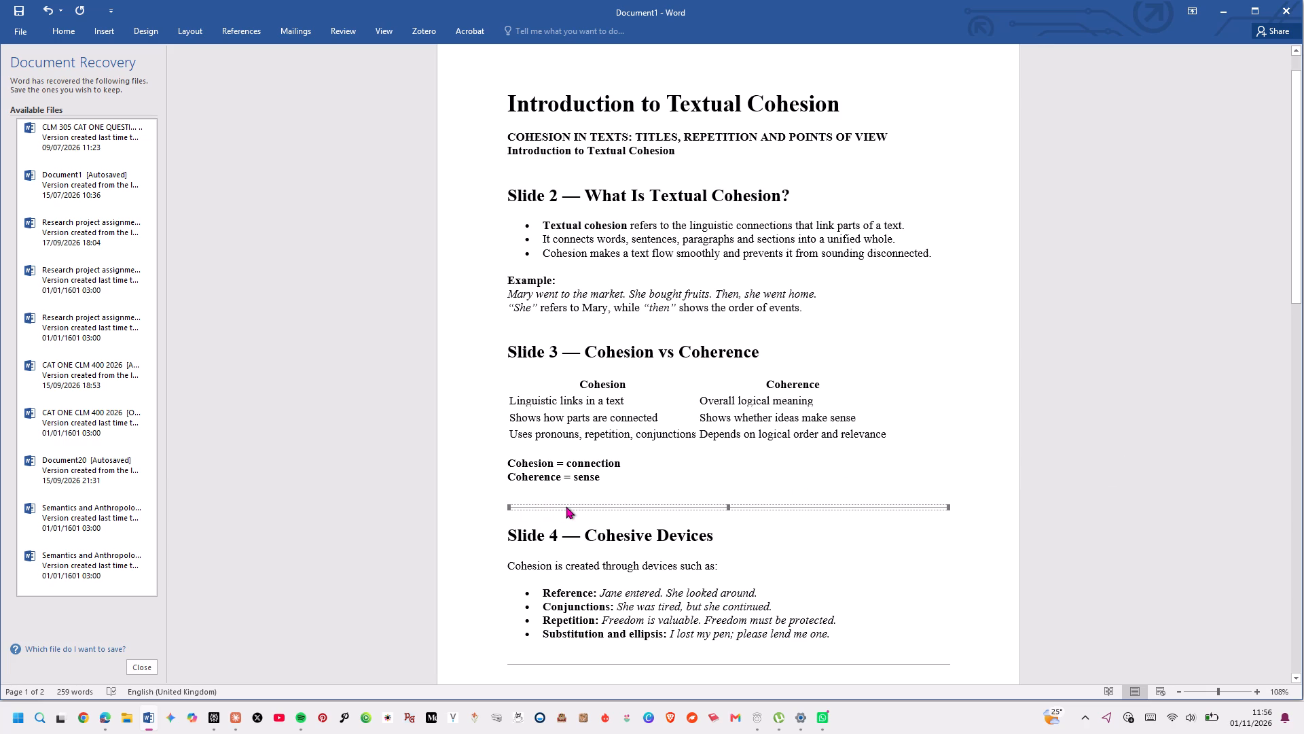
key(BackSpace)
key(BackSpace)
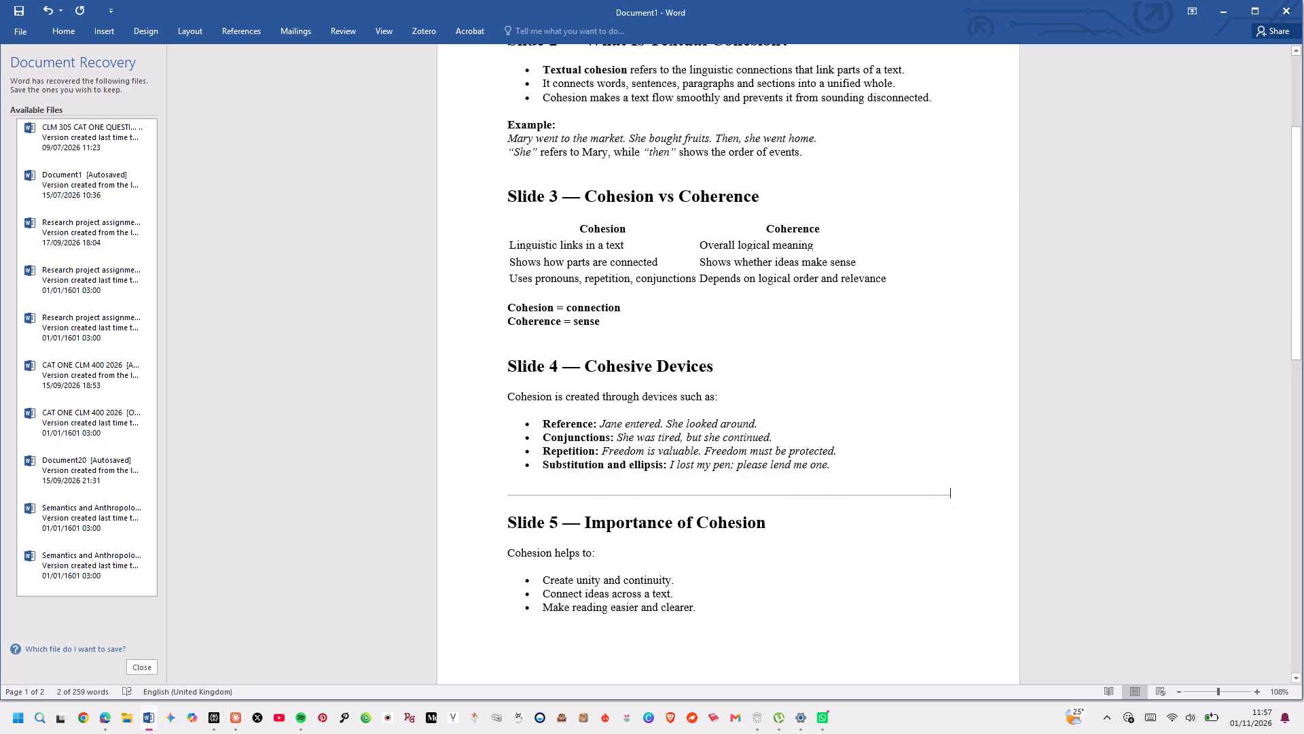
drag(956, 497, 883, 485)
click(883, 485)
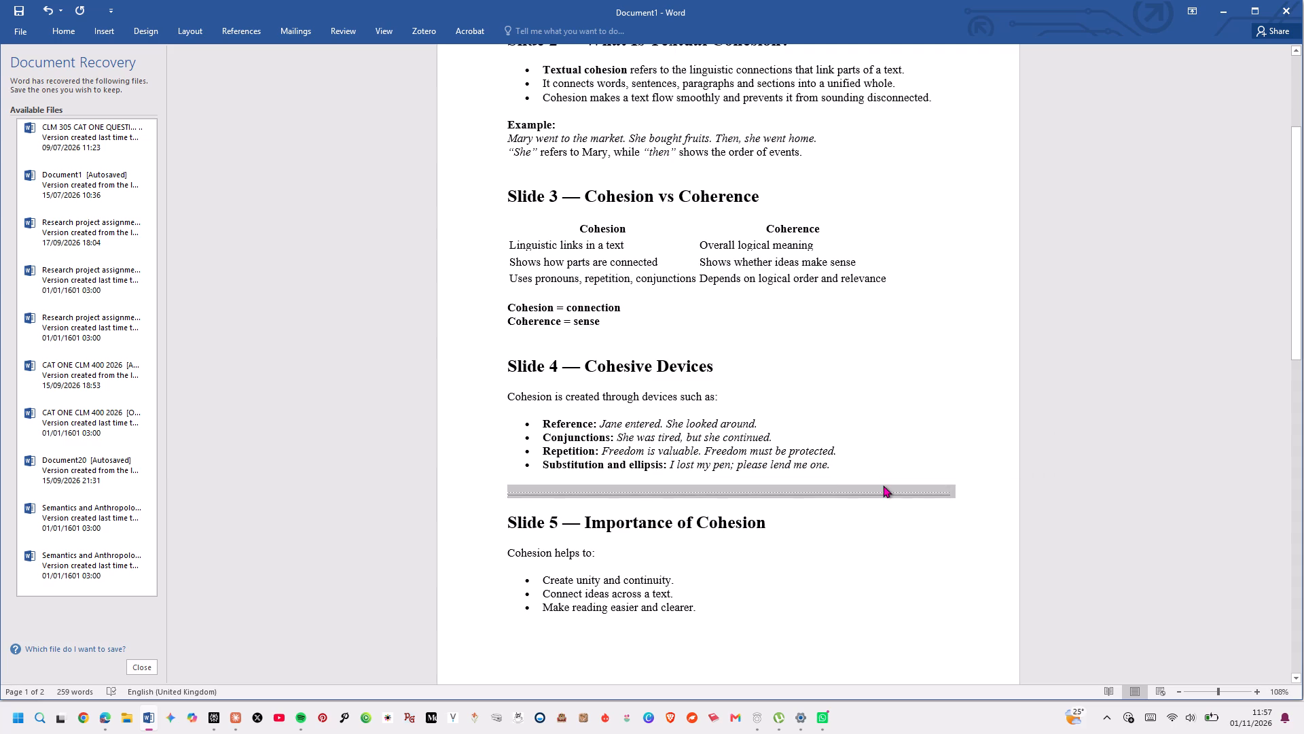
key(BackSpace)
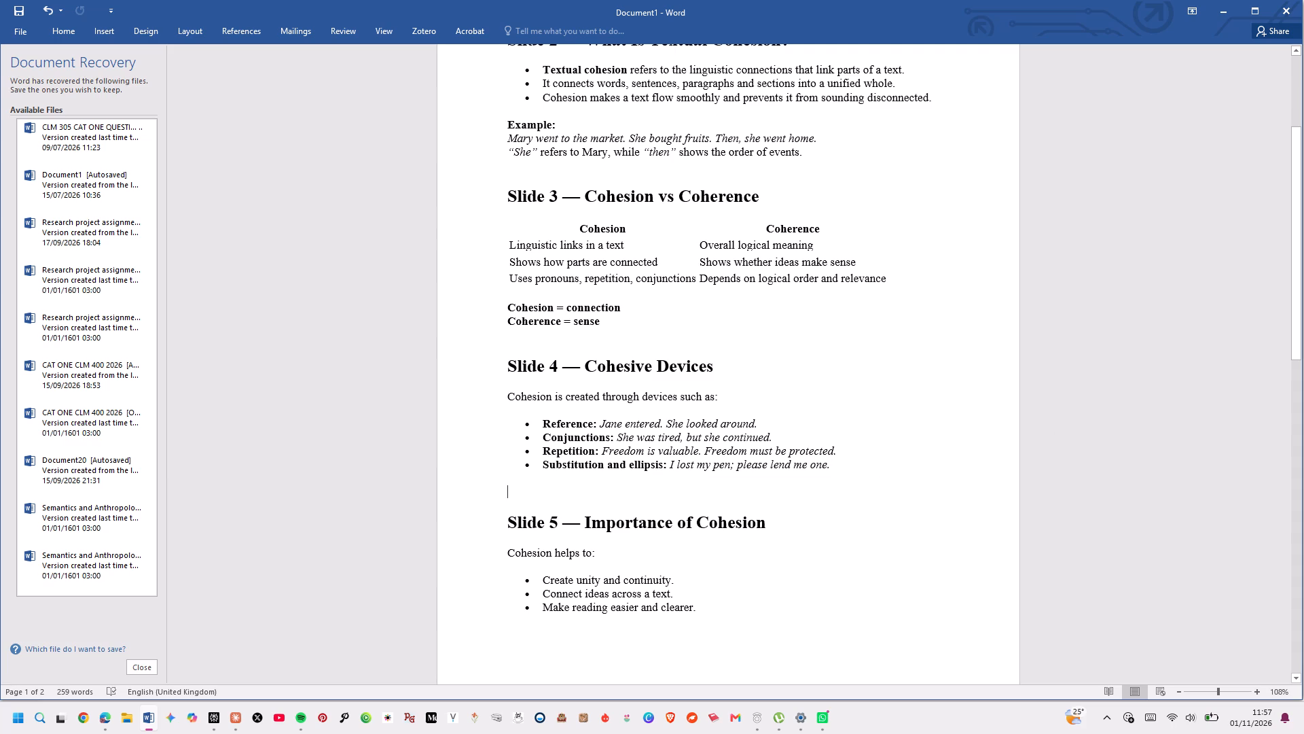
Delete the horizontal line above the "Slide 6 — Focus of the Presentation" heading.
key(Page_Down)
key(BackSpace)
scroll(883, 485, up, 2)
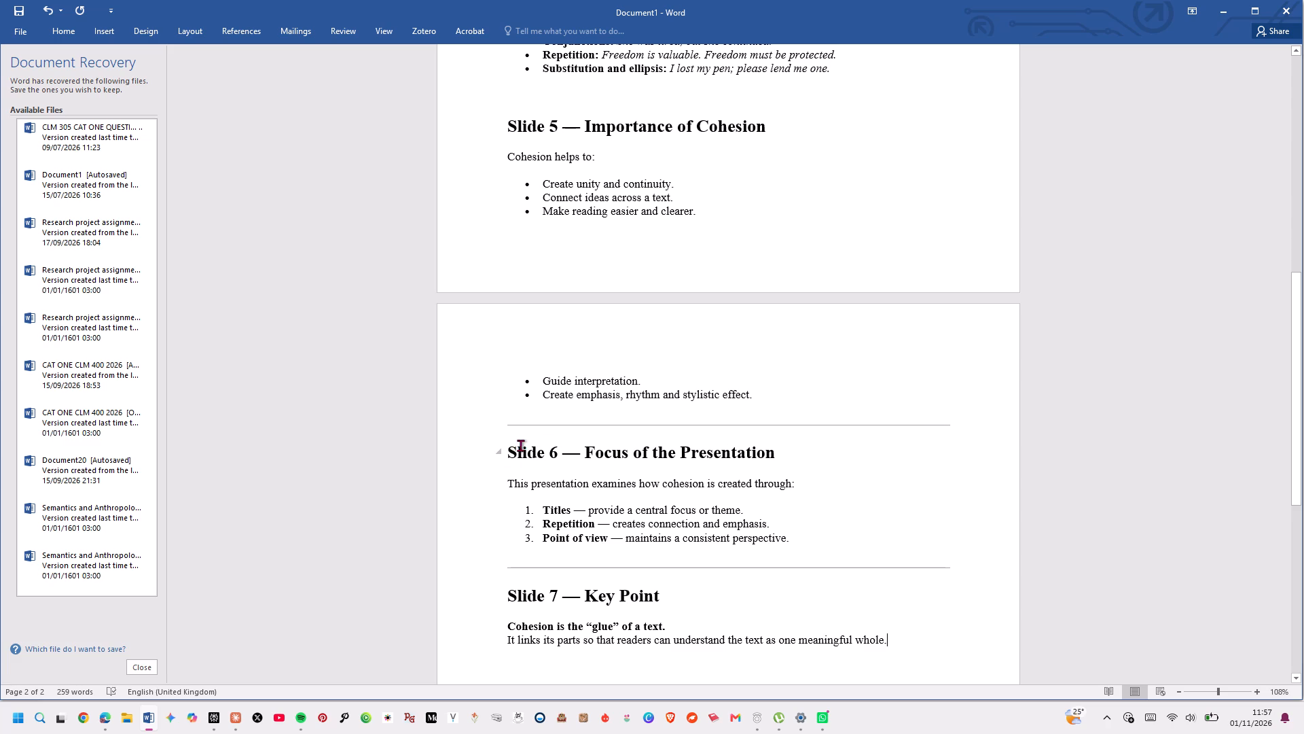
click(507, 427)
drag(507, 427, 709, 523)
drag(709, 523, 724, 557)
key(BackSpace)
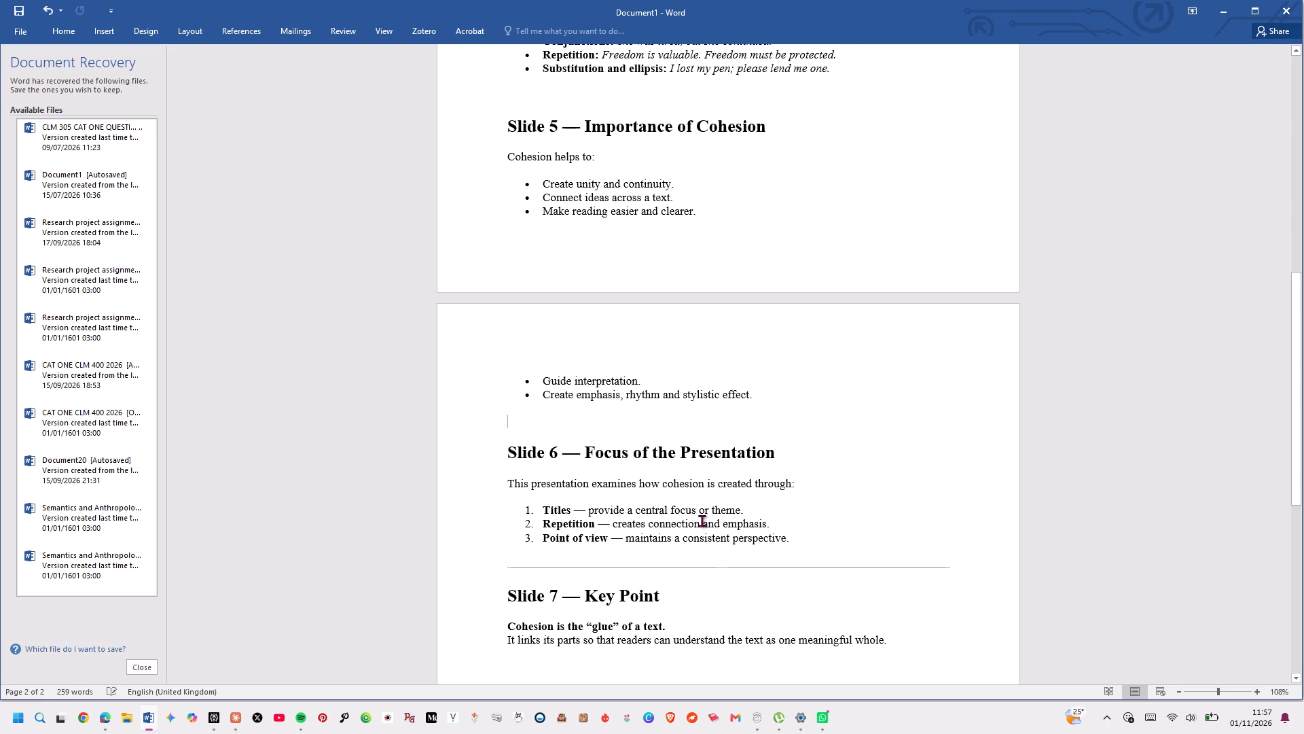
Delete the Slide 6 and Slide 7 sections through the document's last sentence, including any leftover text and the trailing empty paragraph.
click(503, 449)
drag(503, 449, 509, 450)
double_click(509, 450)
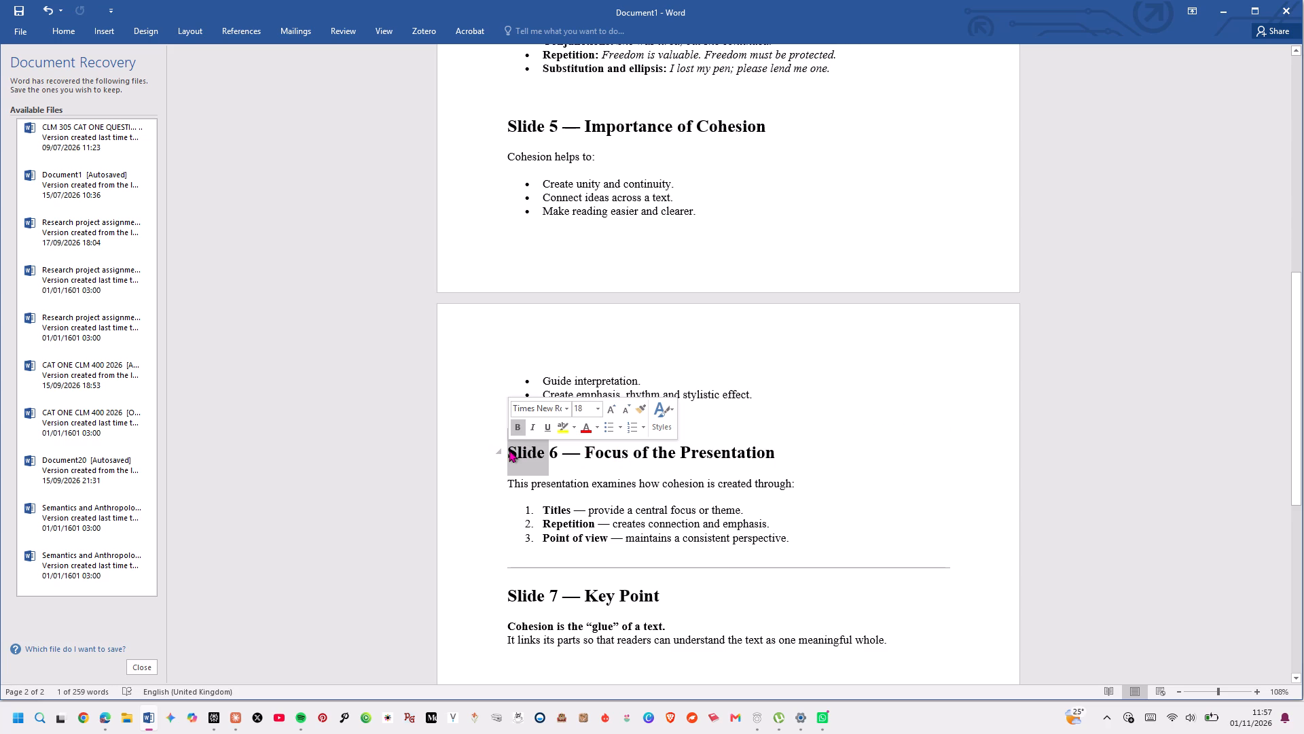
double_click(509, 450)
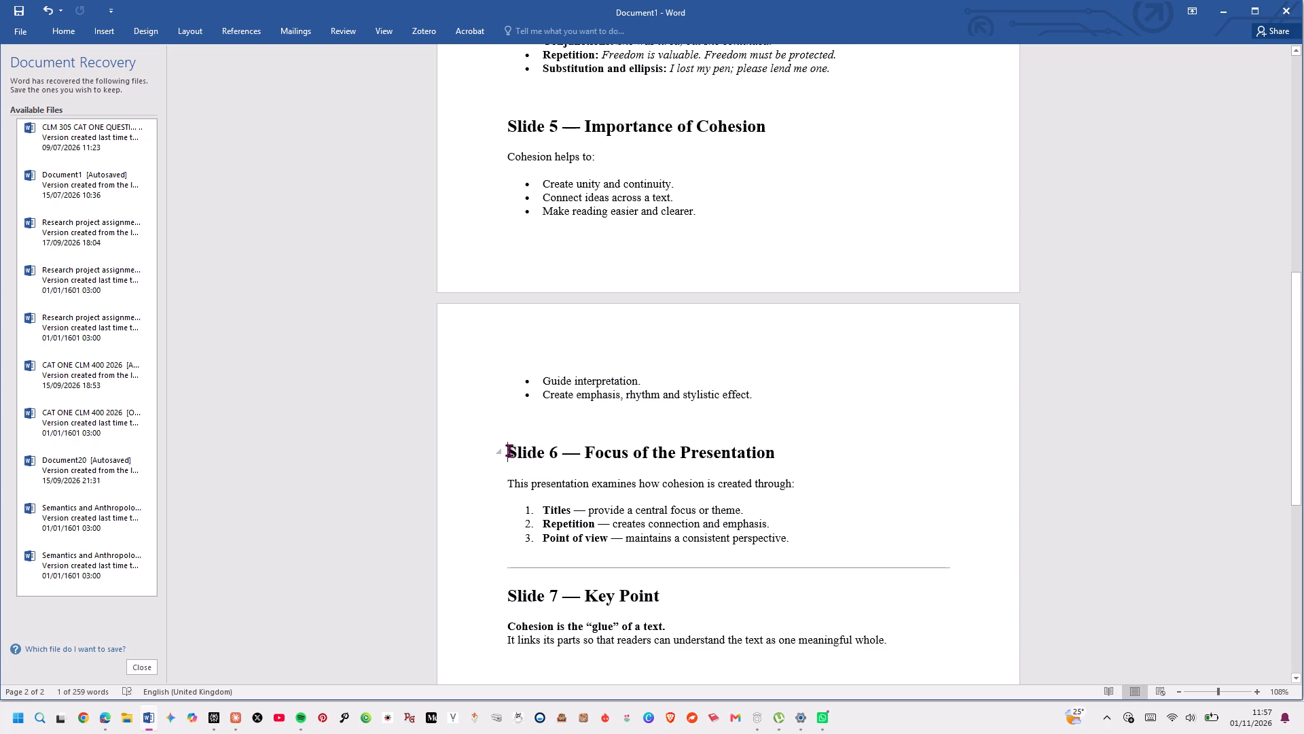
drag(509, 450, 830, 695)
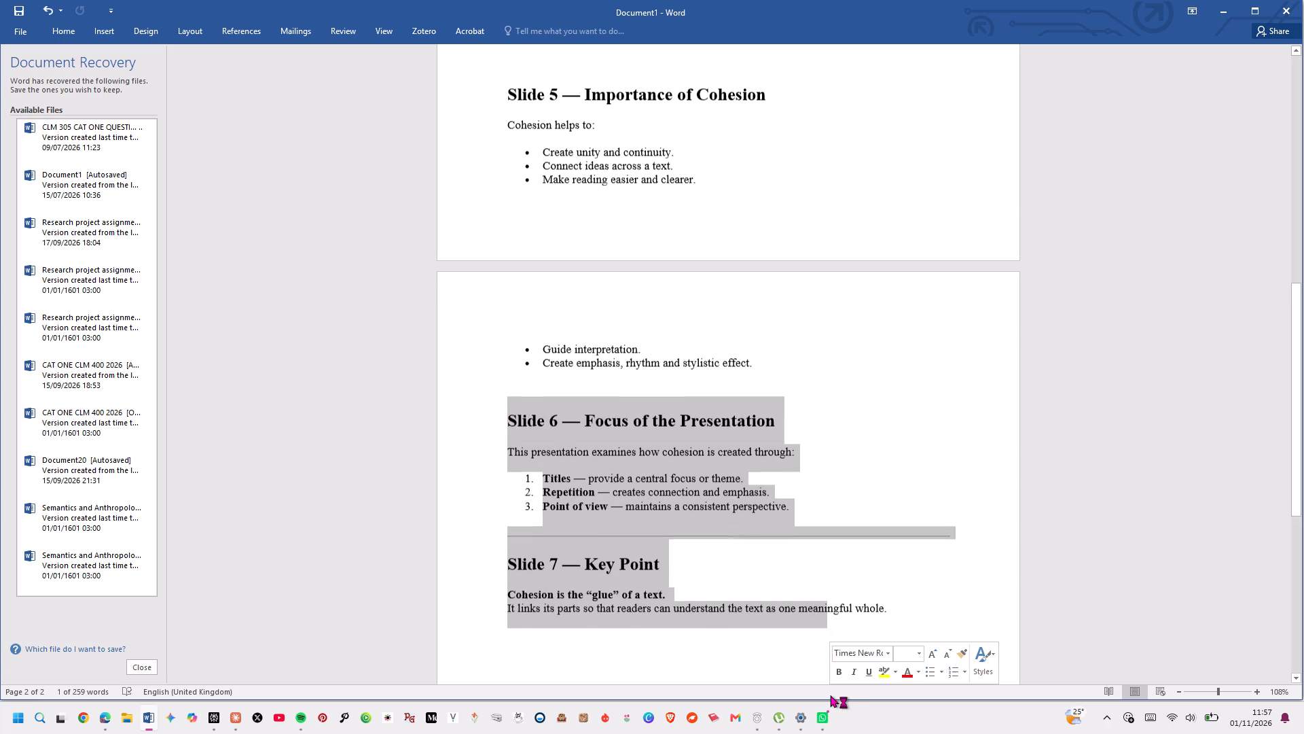
key(BackSpace)
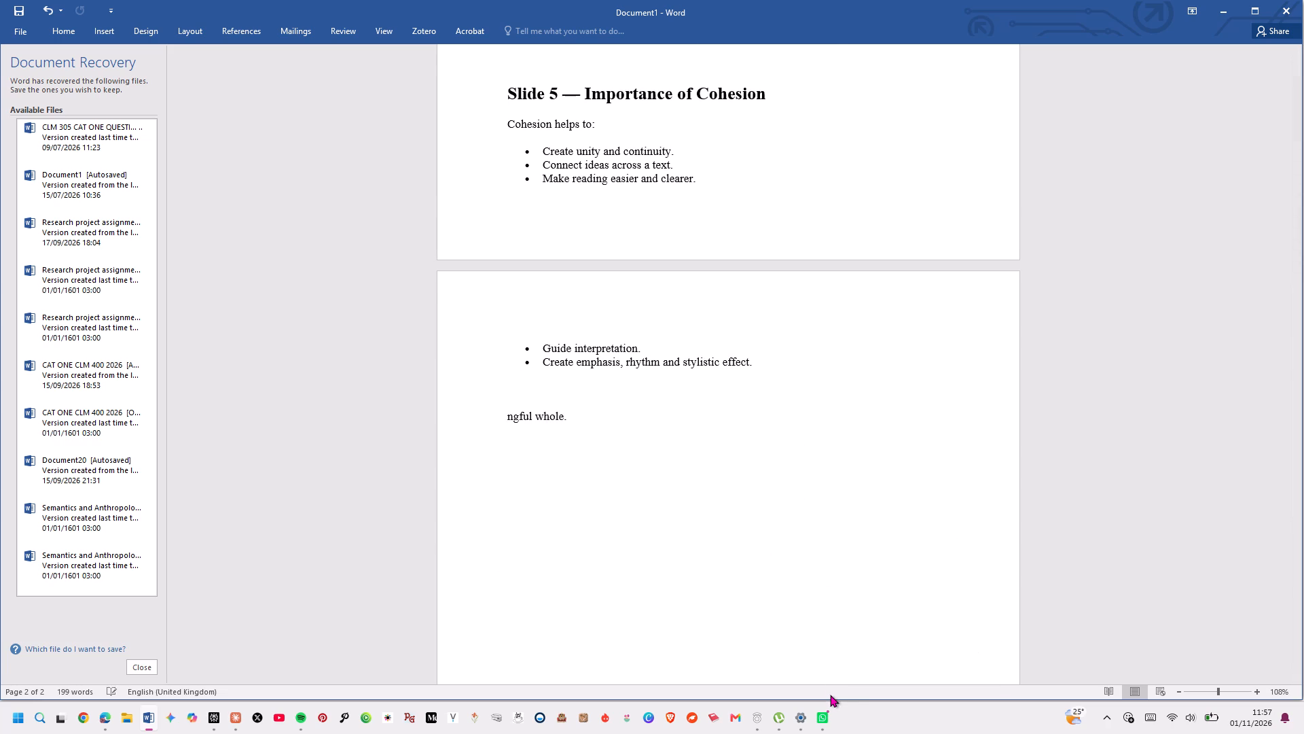
double_click(573, 413)
click(504, 426)
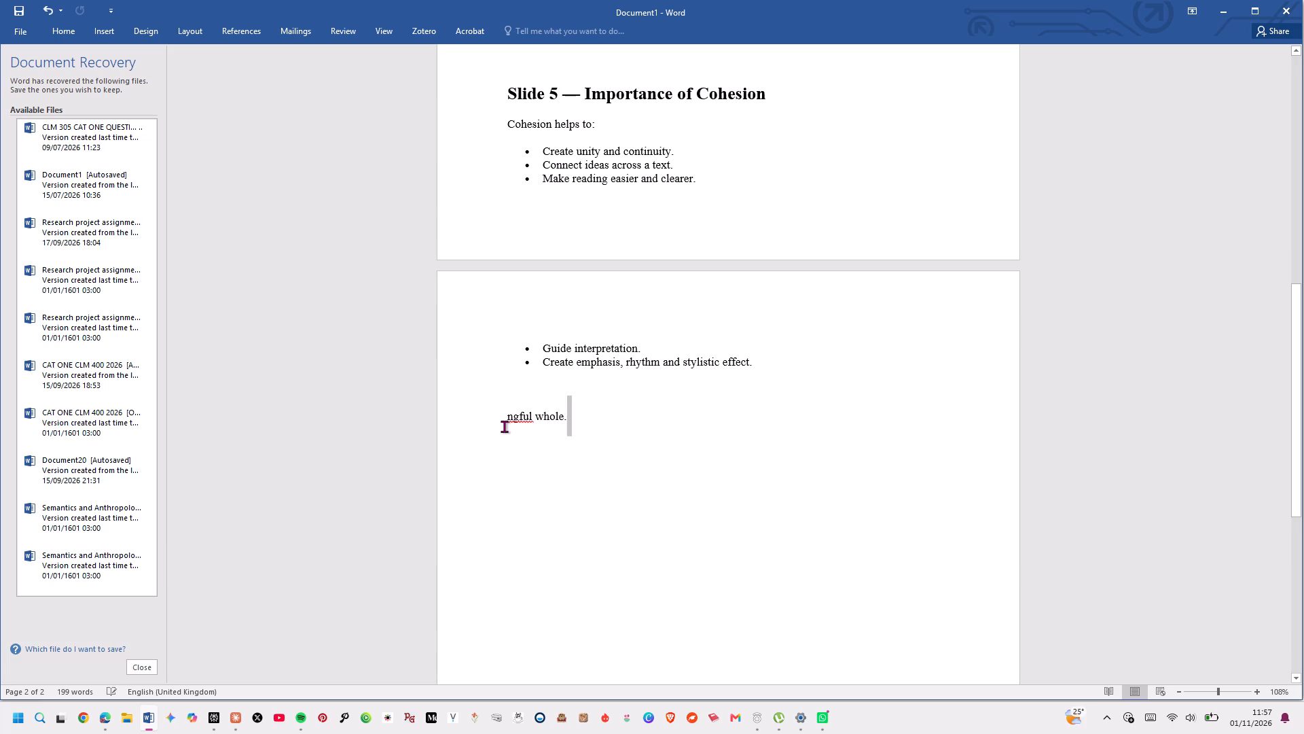
click(516, 419)
drag(516, 419, 578, 417)
key(BackSpace)
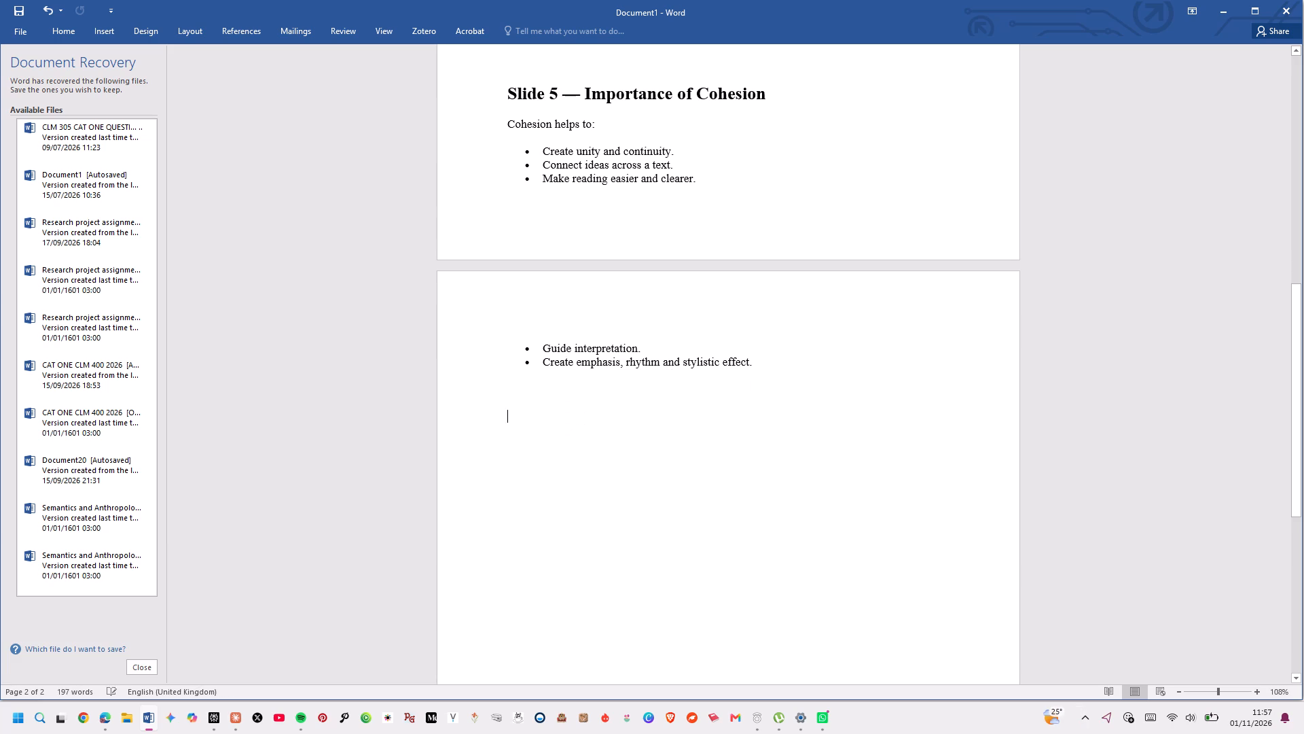
key(BackSpace)
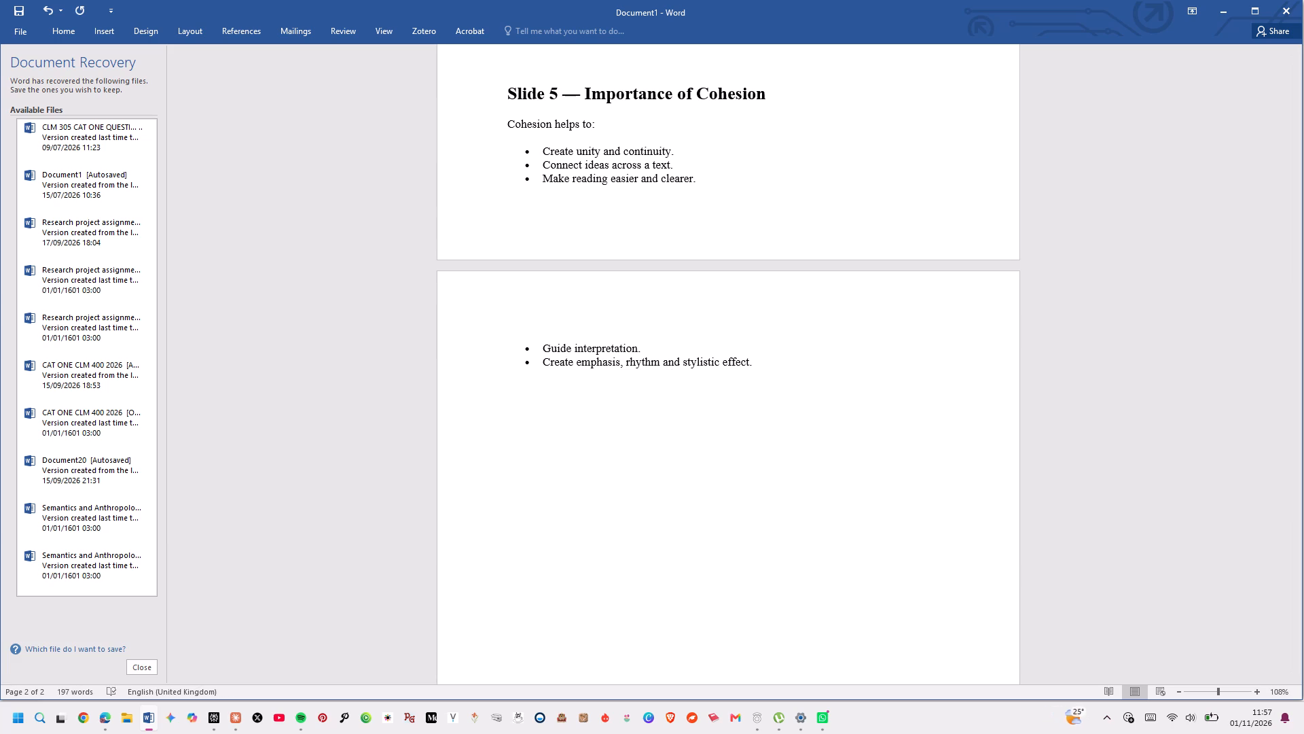
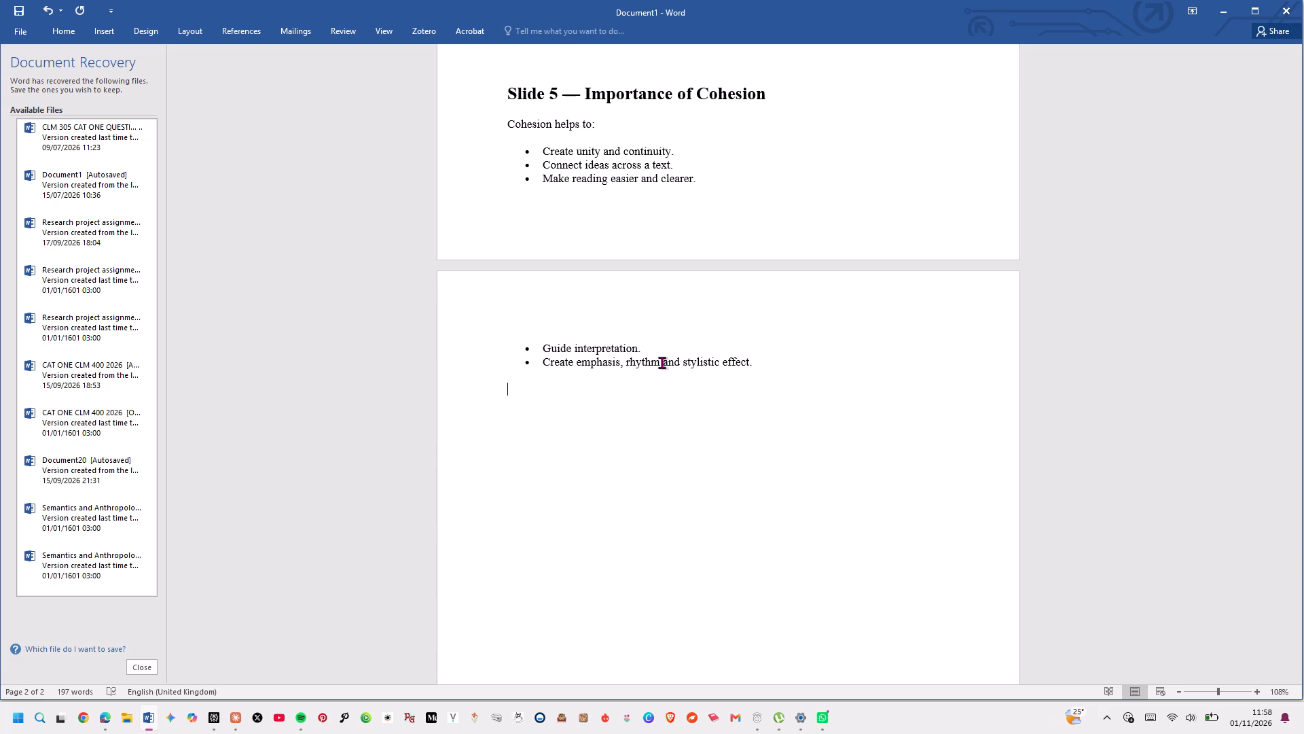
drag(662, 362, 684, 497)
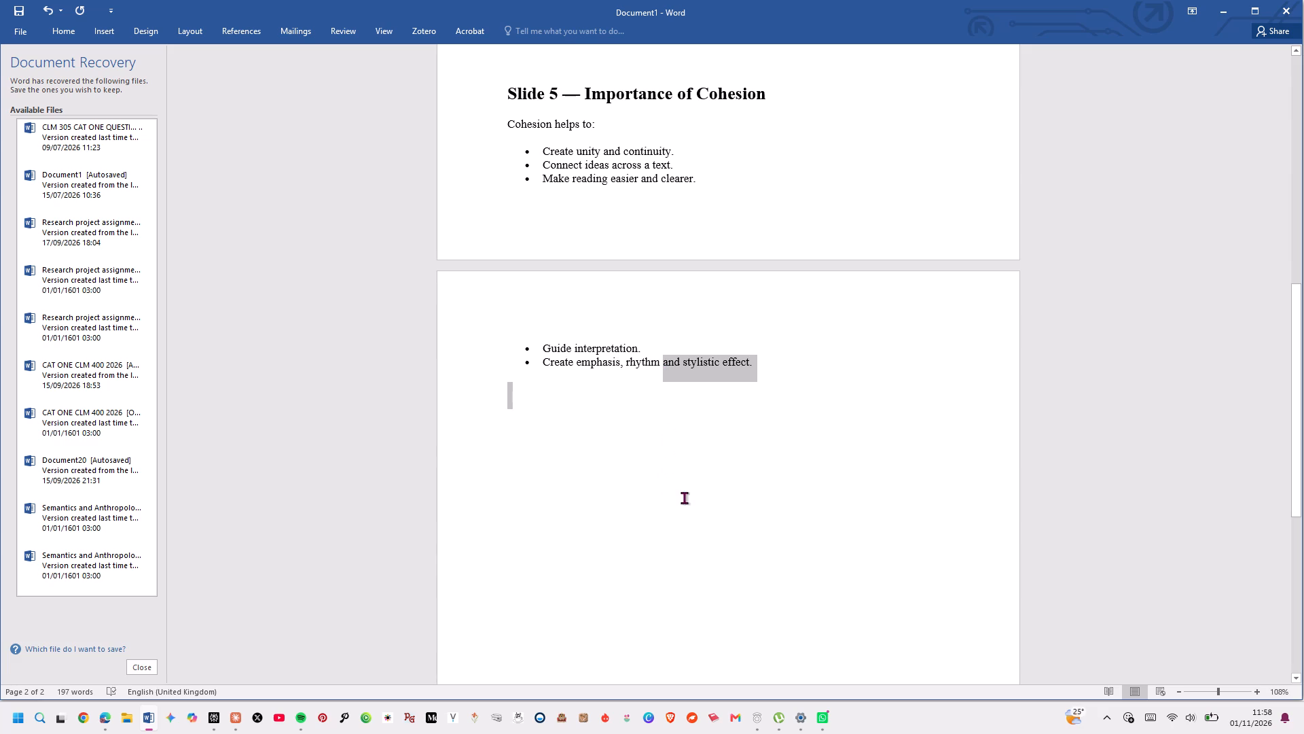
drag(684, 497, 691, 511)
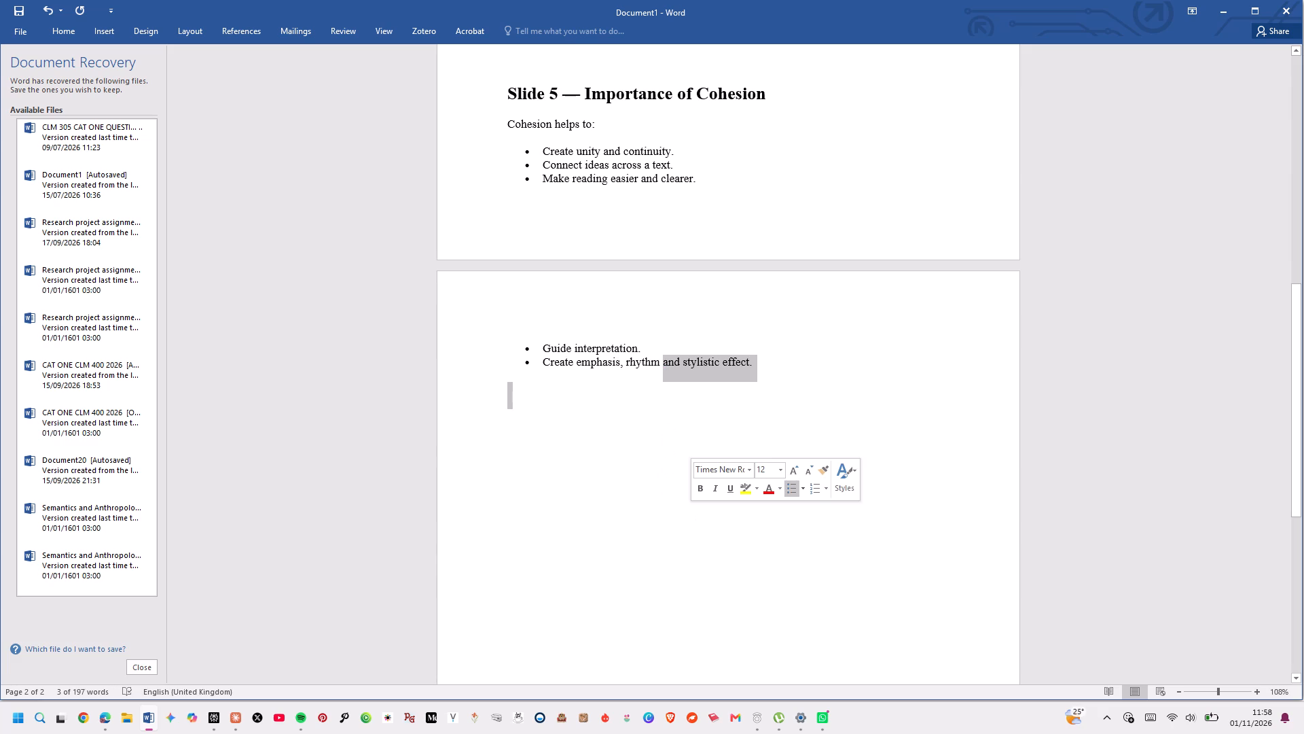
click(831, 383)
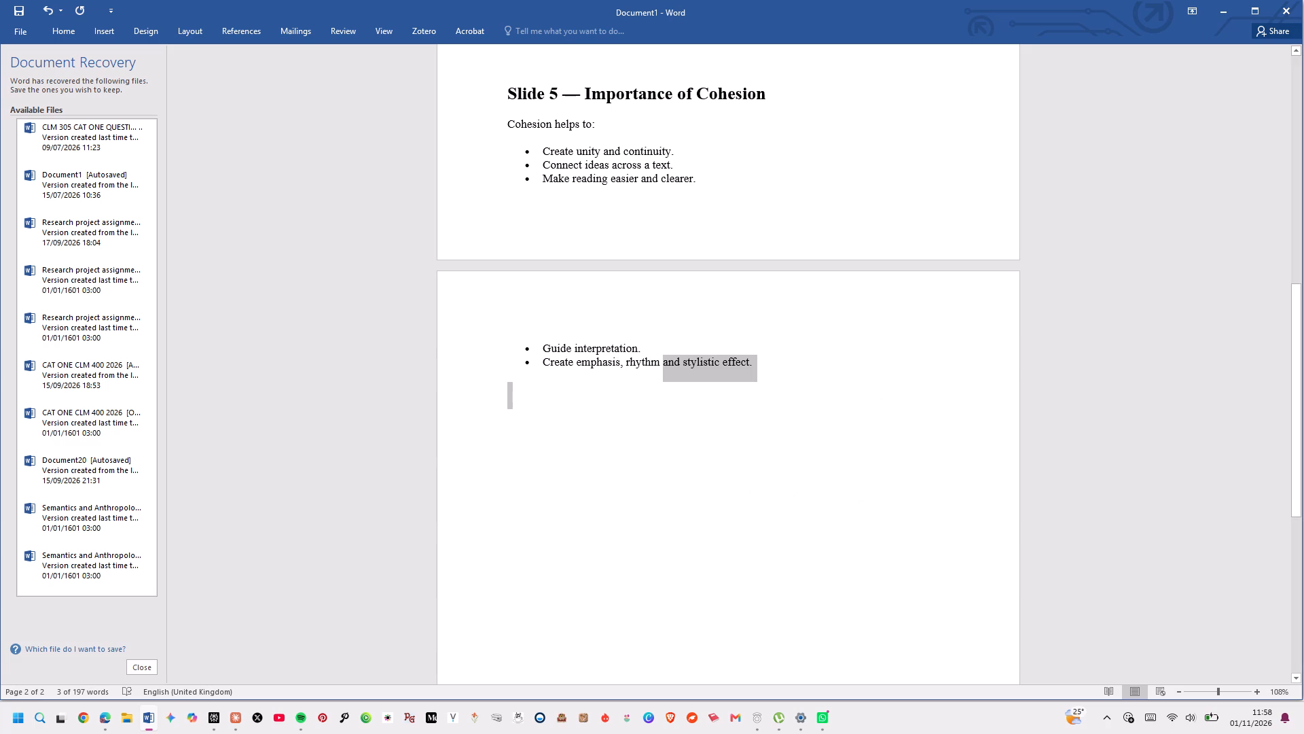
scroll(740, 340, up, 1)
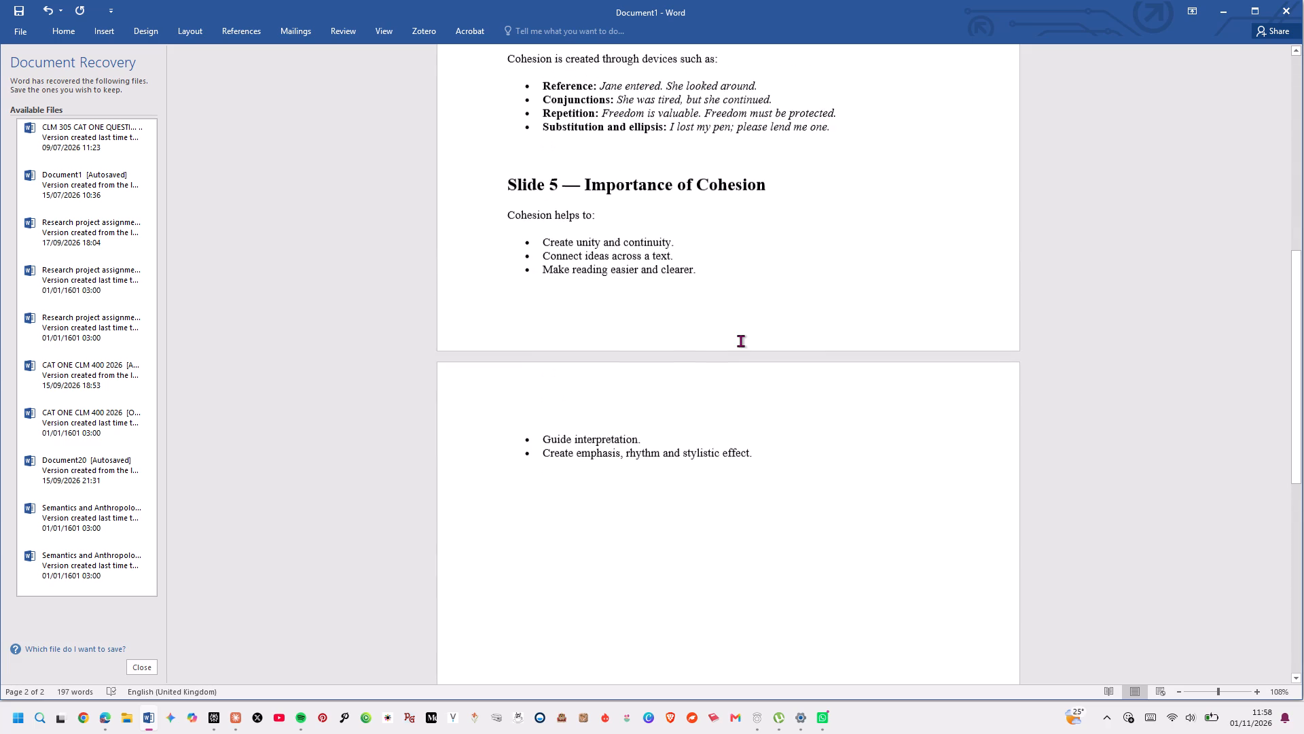
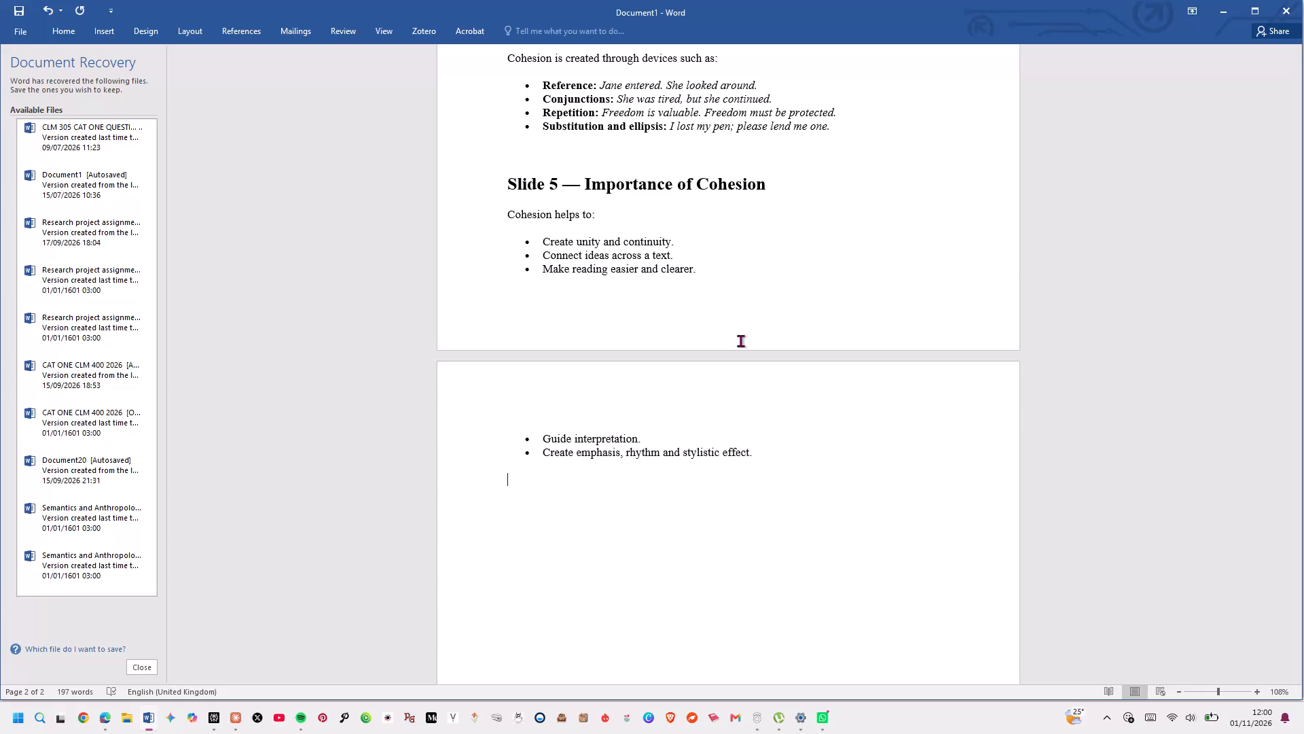
Insert the word "different" before "parts of a text" in the first bullet under the Slide 2 heading.
scroll(766, 195, up, 5)
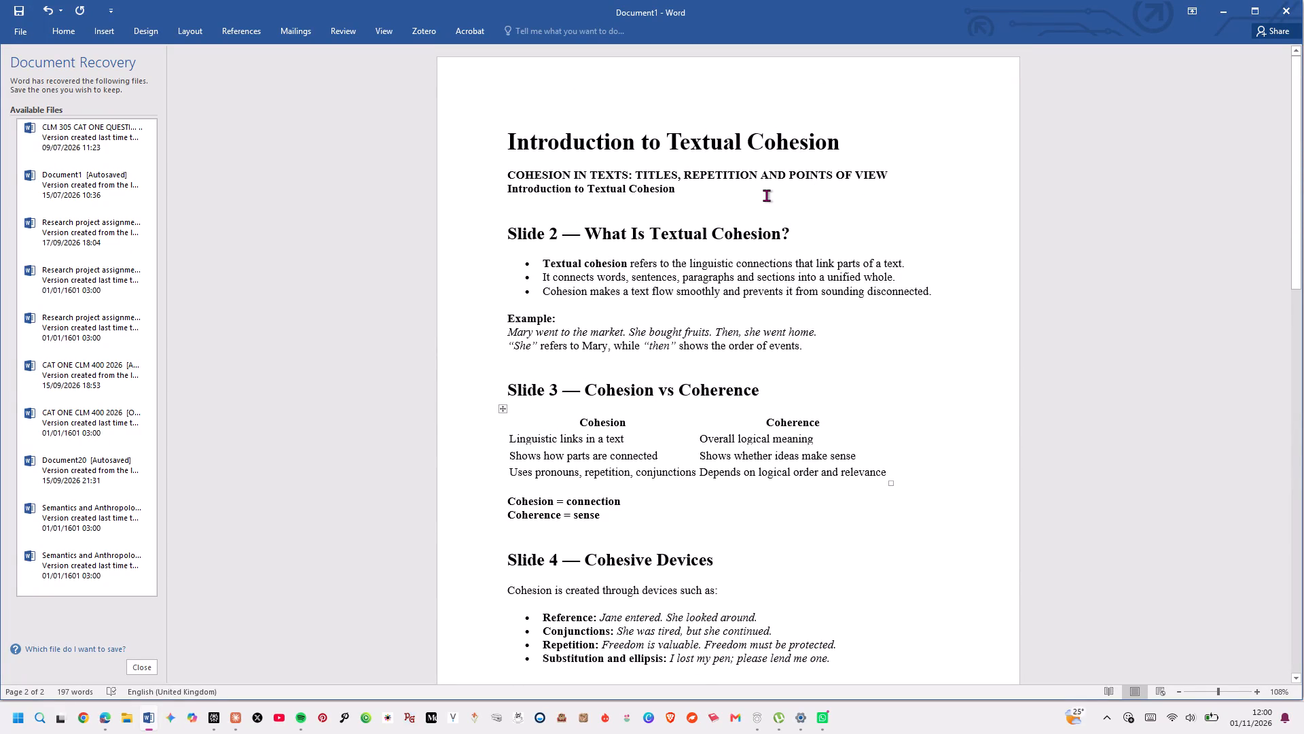
scroll(766, 195, up, 1)
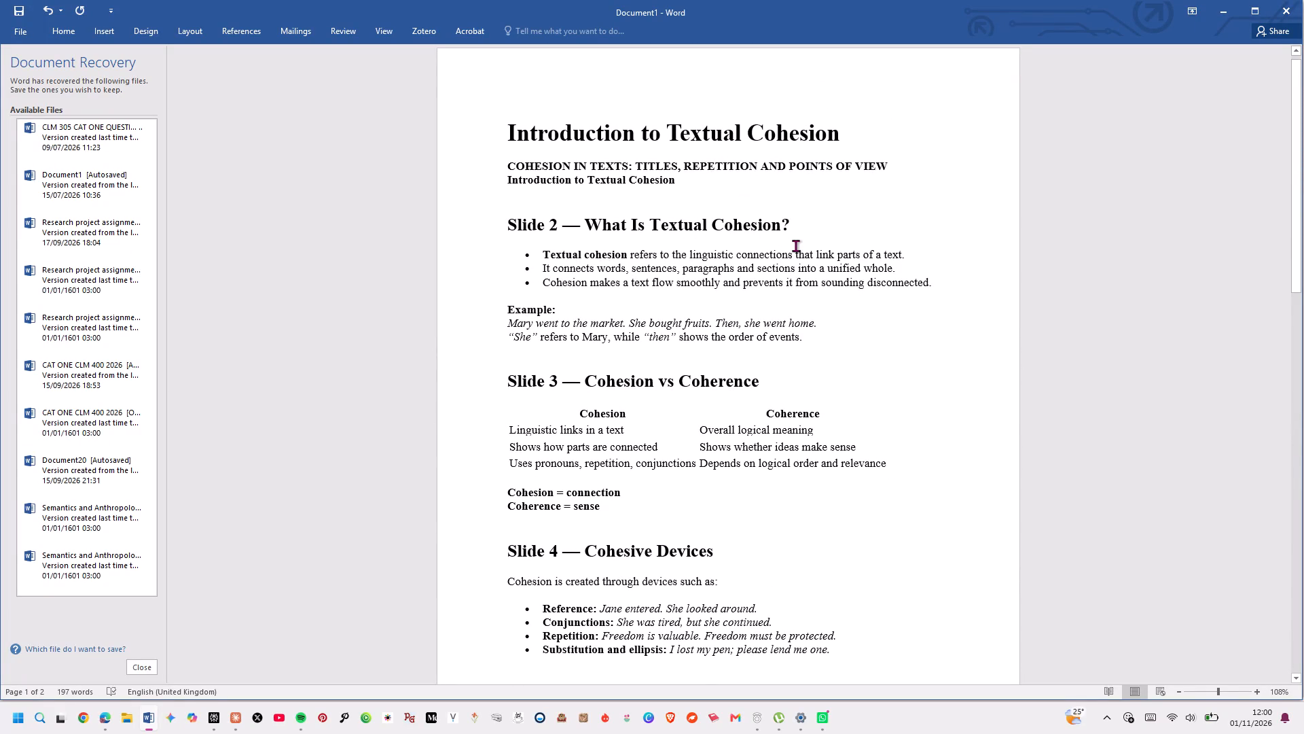
click(795, 245)
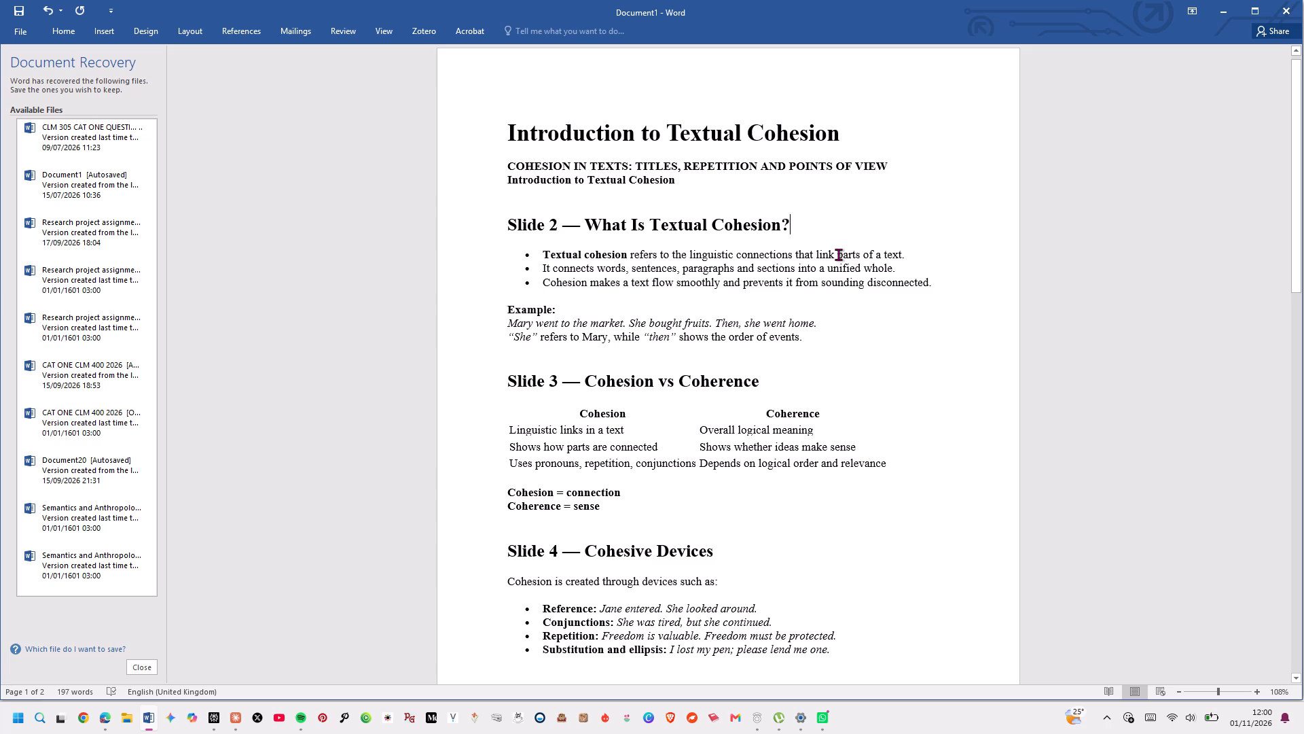
click(838, 254)
key(d)
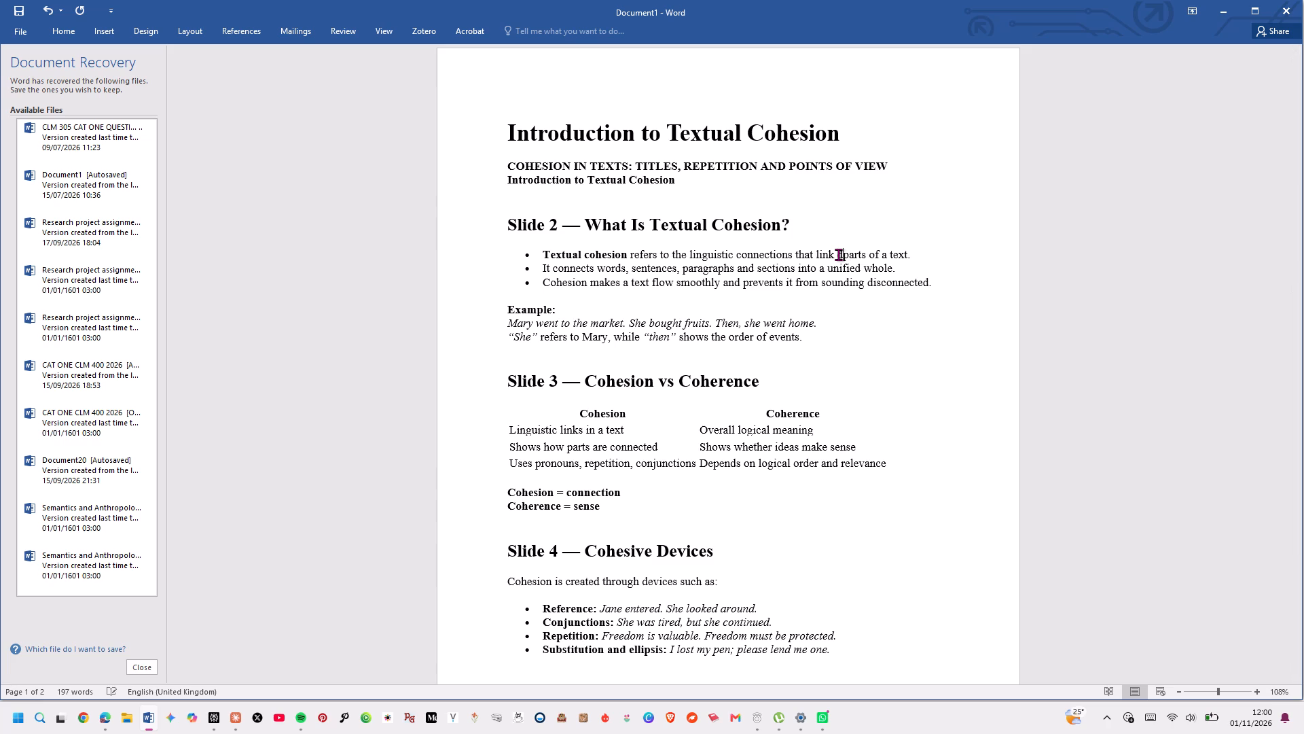
text(iffe)
text(re)
text(nt)
key(space)
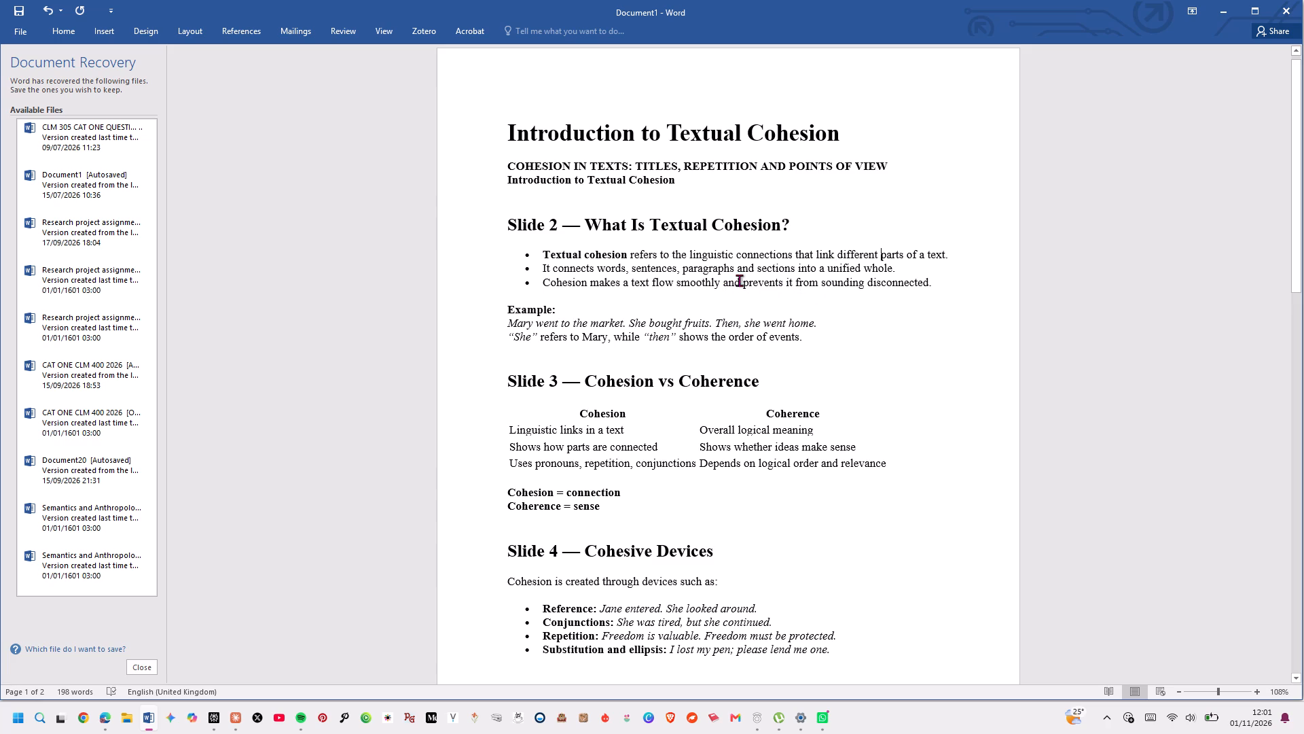
Insert "and meaningful" between "unified" and "whole" in the second bullet under the Slide 2 heading.
click(865, 271)
text(and)
key(space)
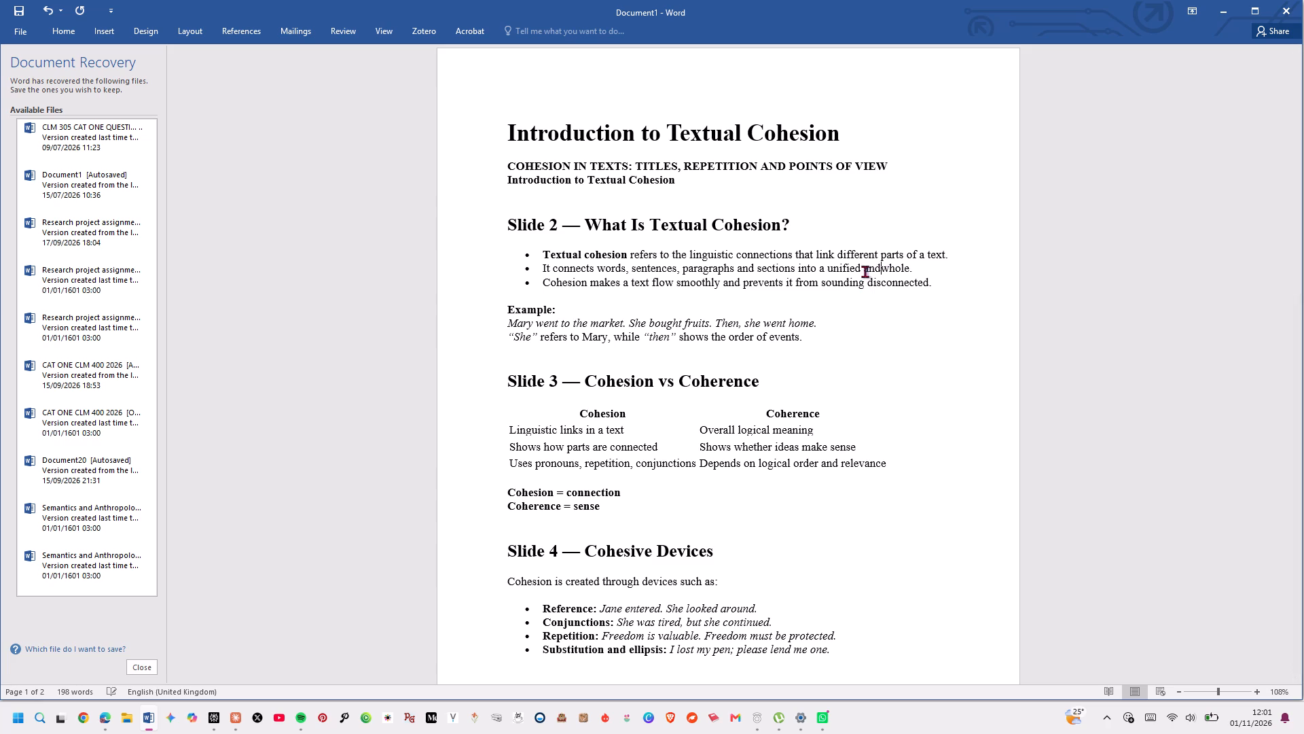
text(meaningful)
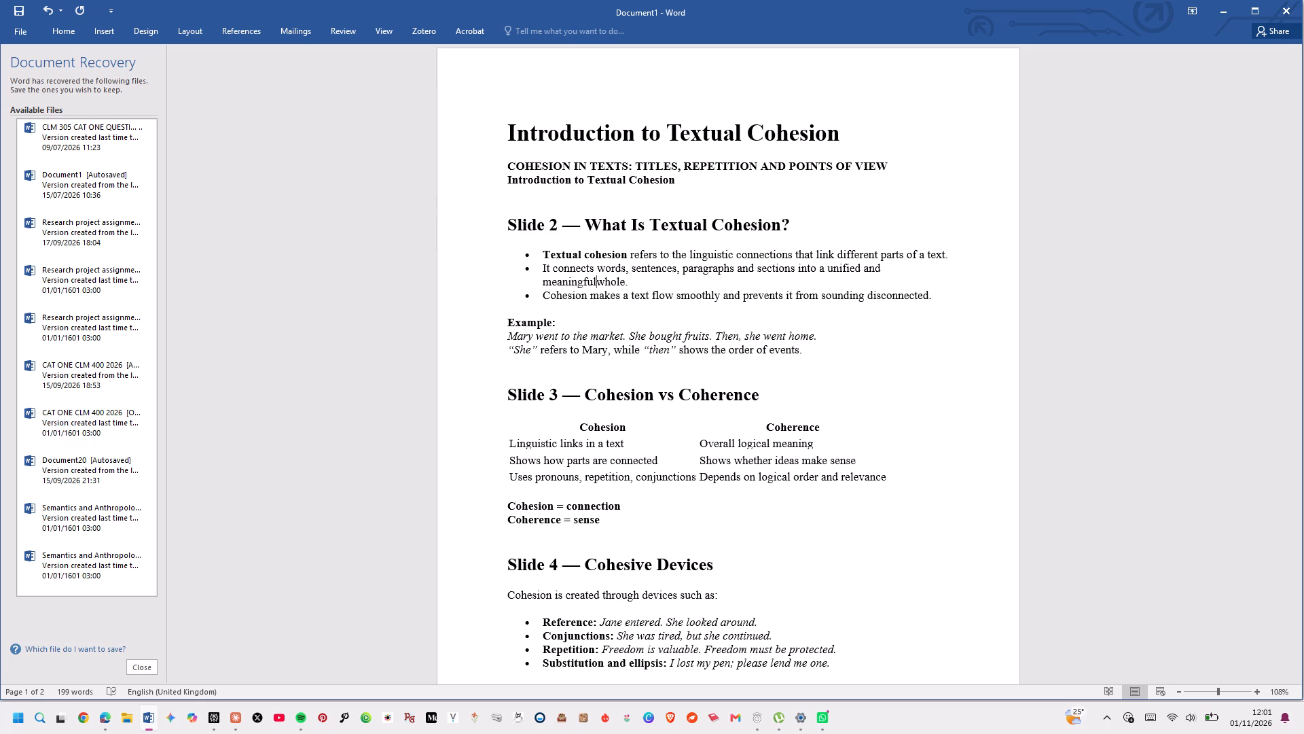
key(space)
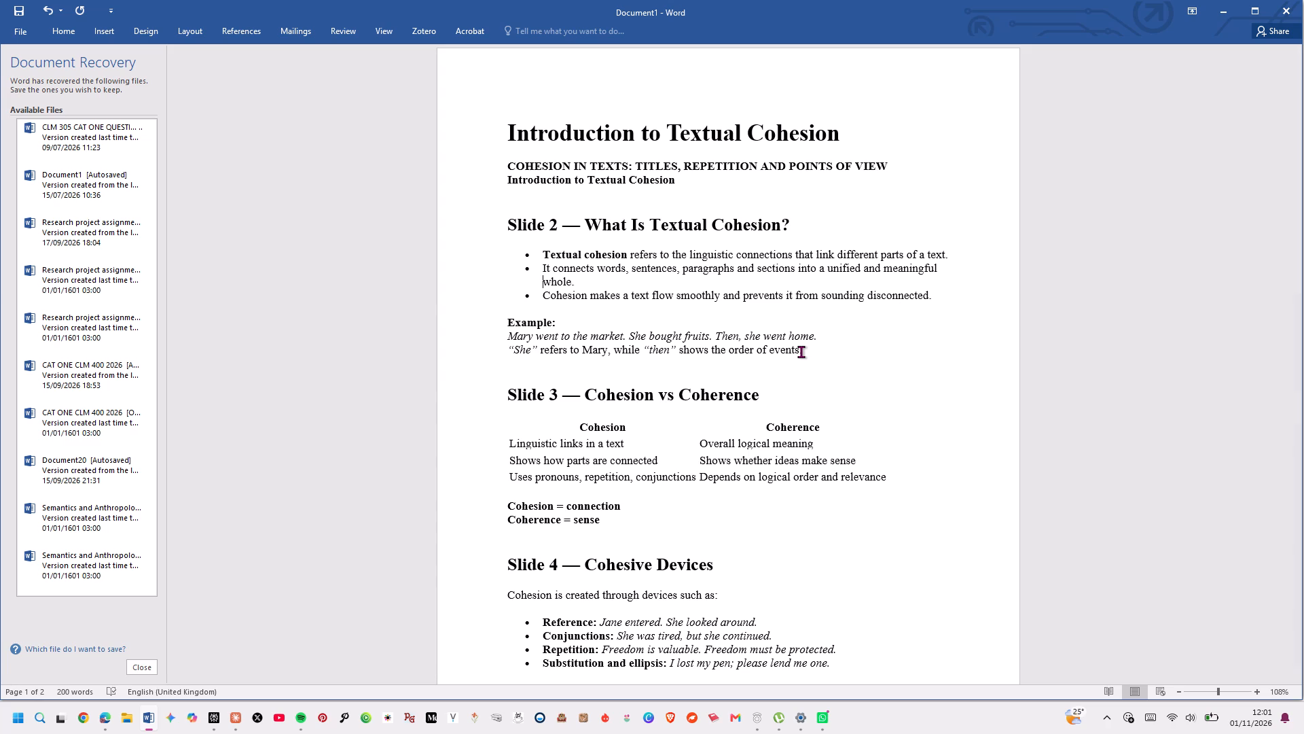
Replace the full stop after "the order of events" in the Slide 2 example with "hence the words she and then".
click(801, 351)
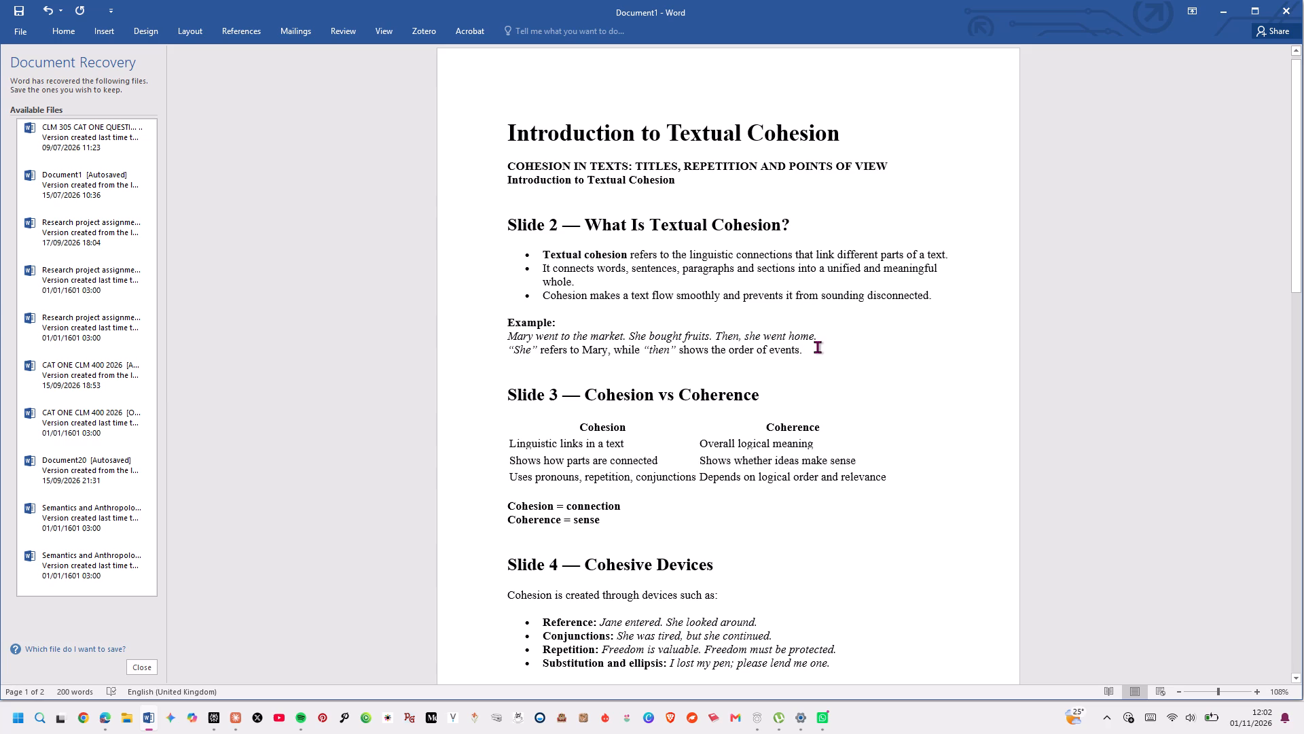
key(BackSpace)
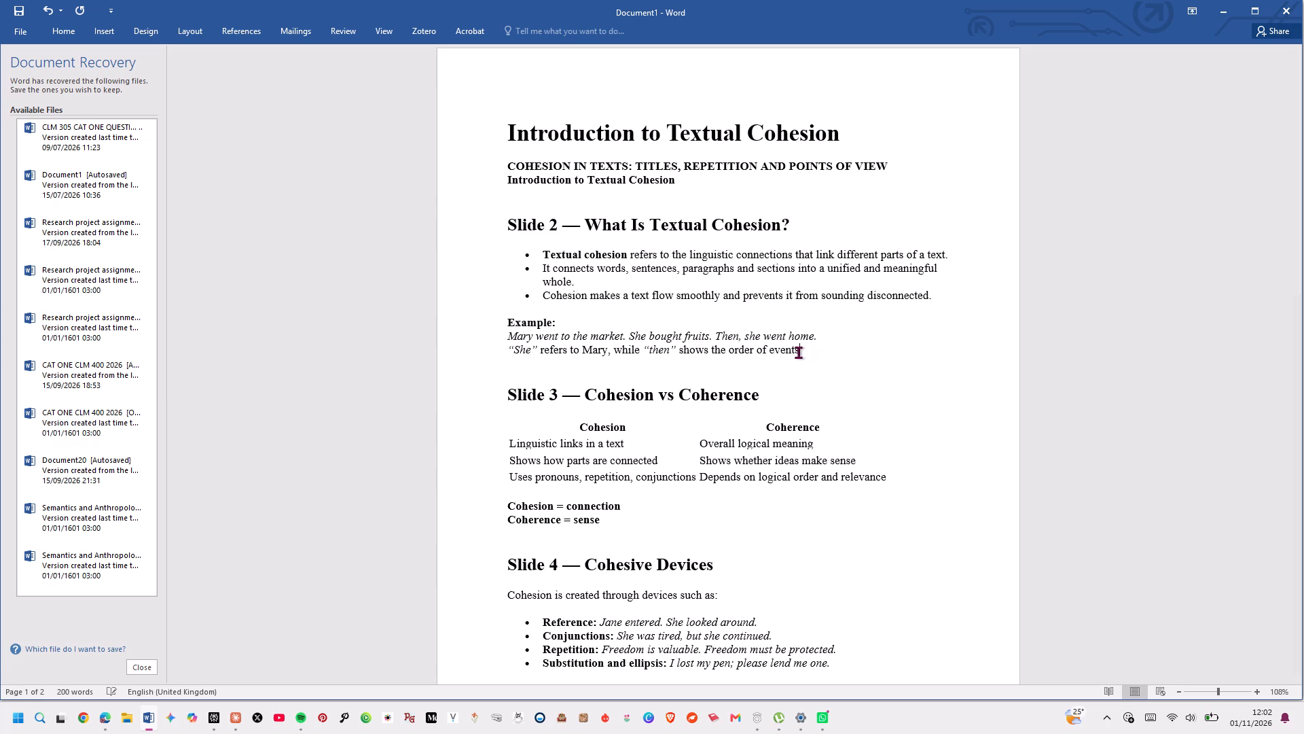
key(space)
text(hen)
text(ce)
key(space)
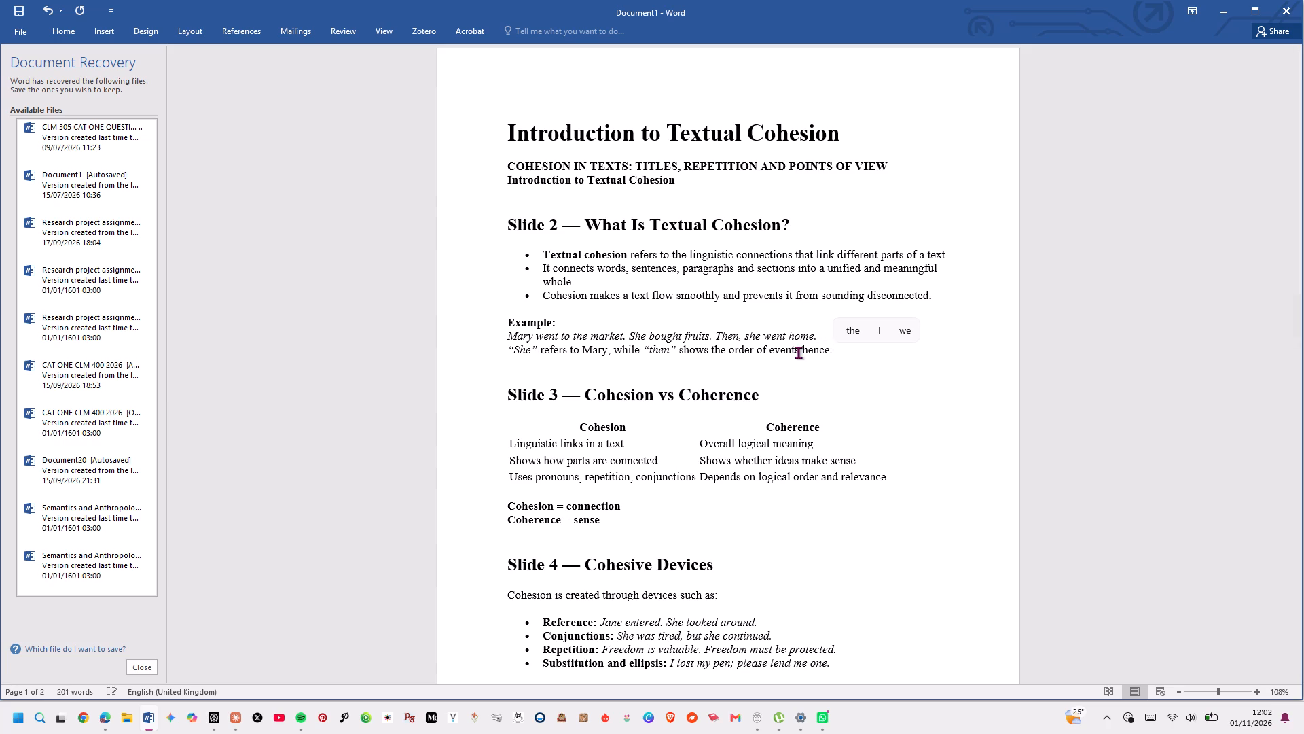
text(the words)
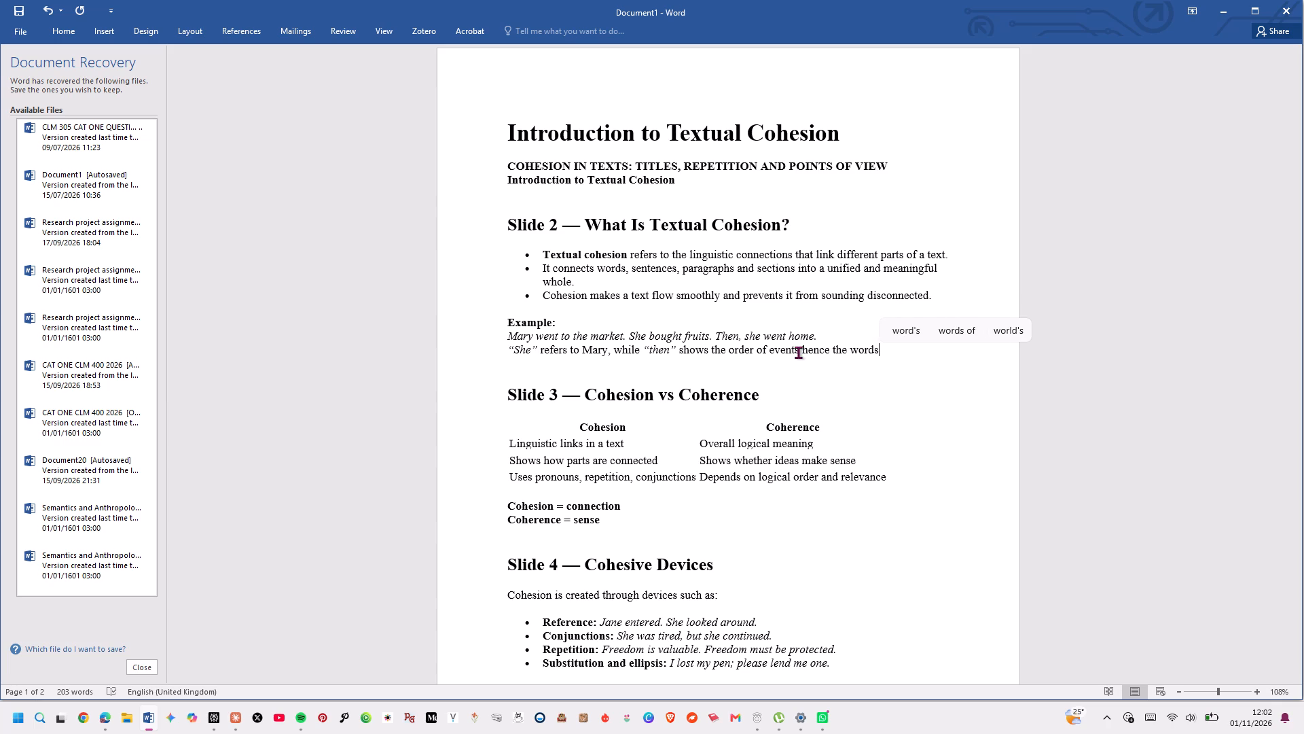
key(space)
text(she)
key(space)
text(nd)
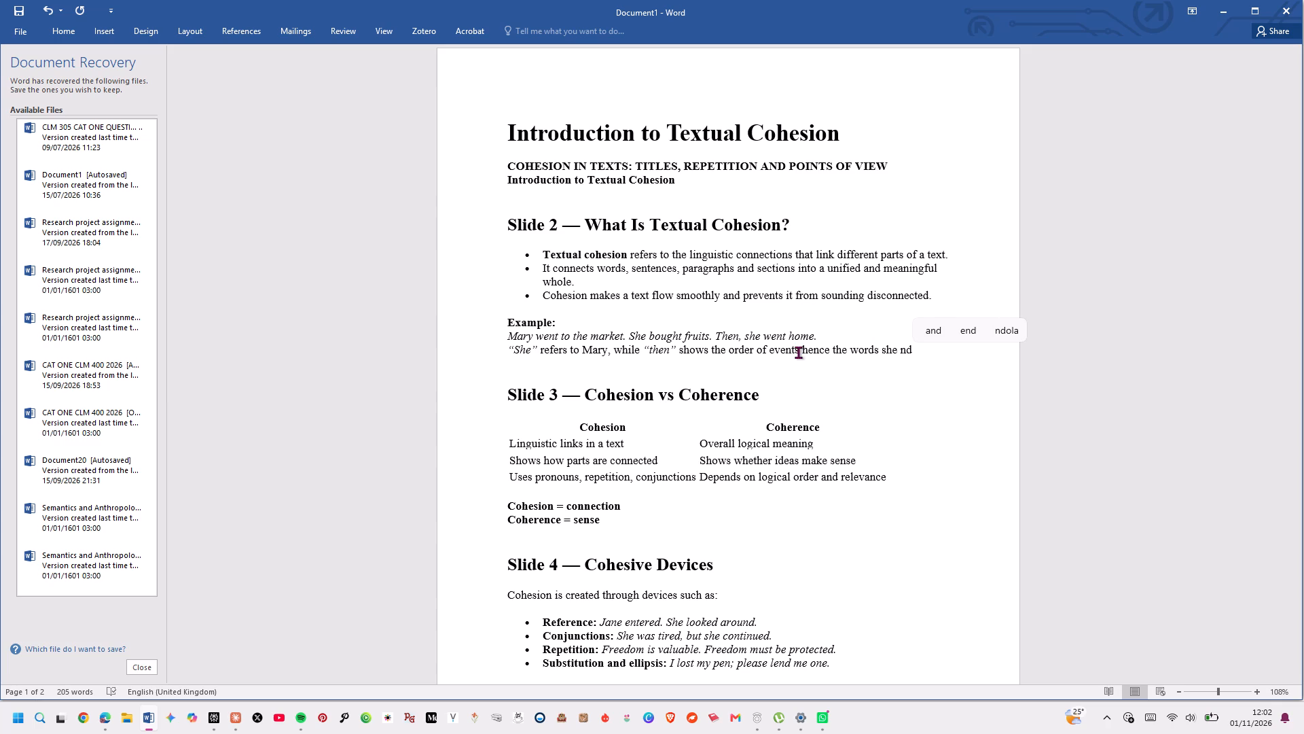
click(928, 332)
text(then)
key(space)
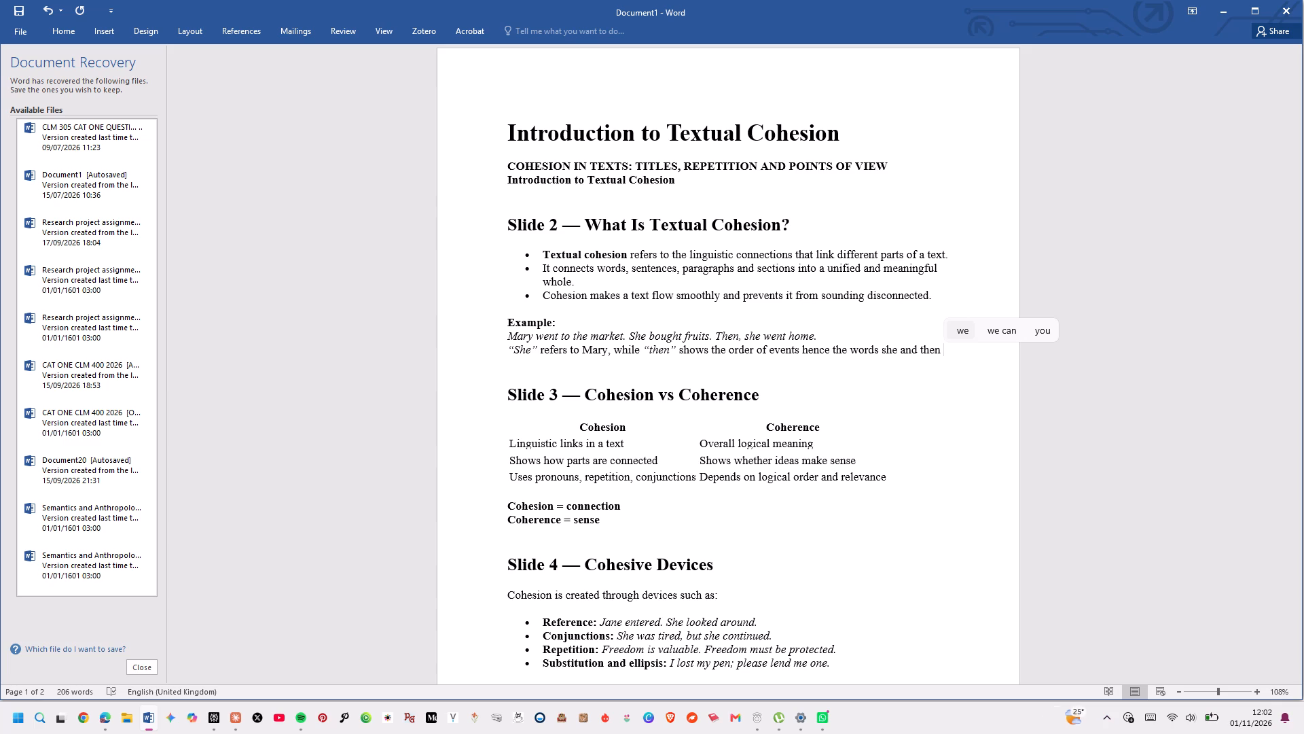
Continue the example's explanation with "help connect the sentences and show".
text(he)
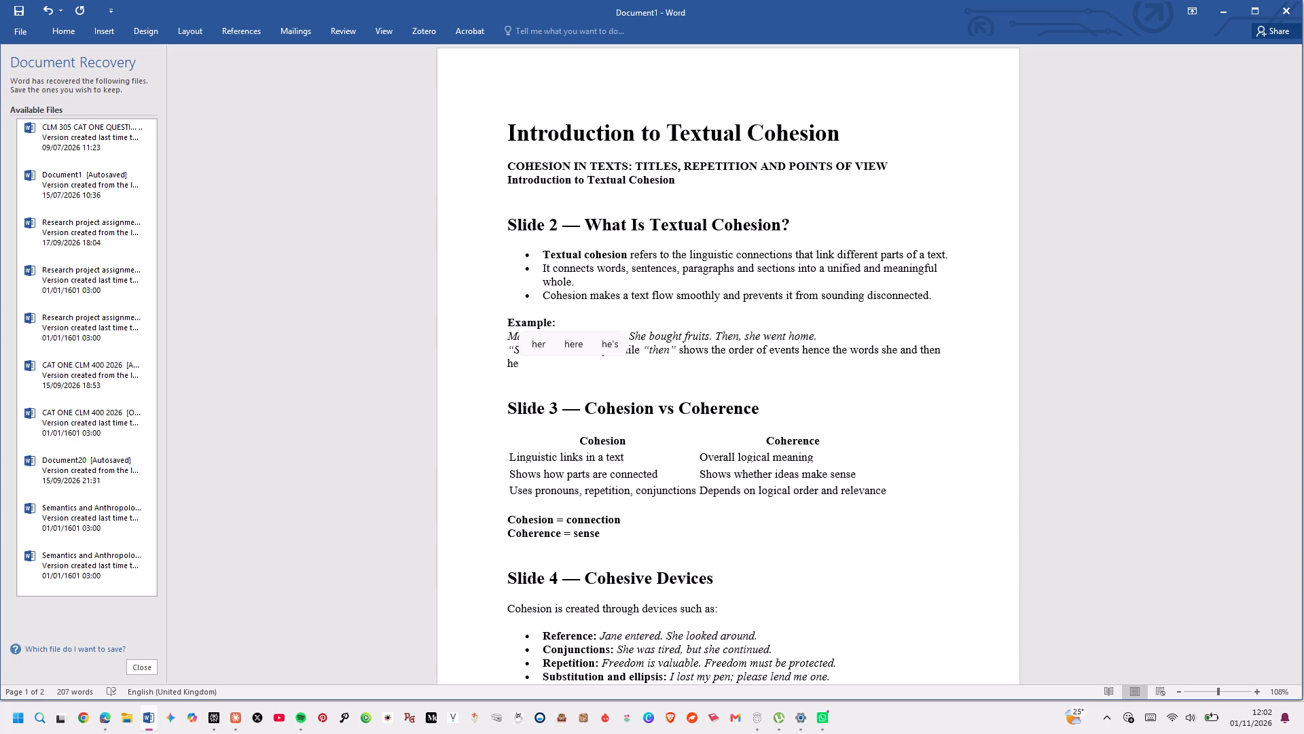
text(lp connect)
key(space)
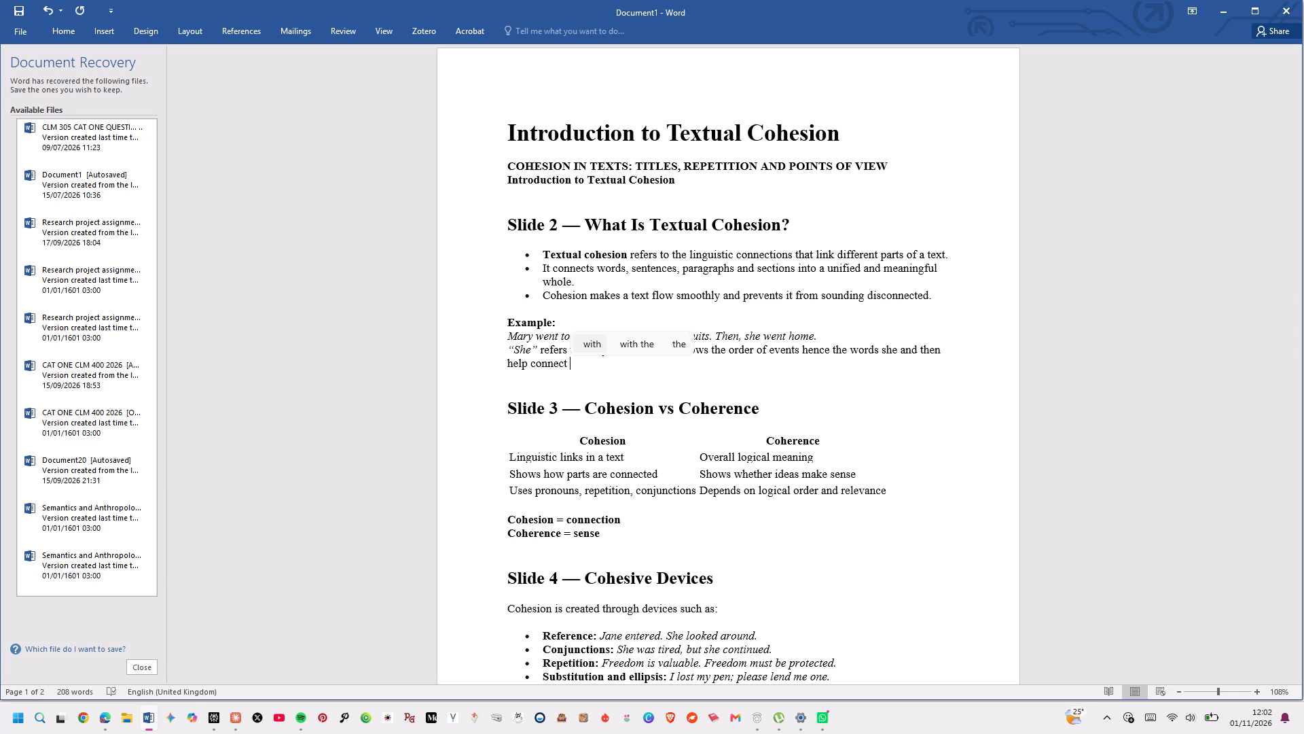
text(the sentences and)
key(space)
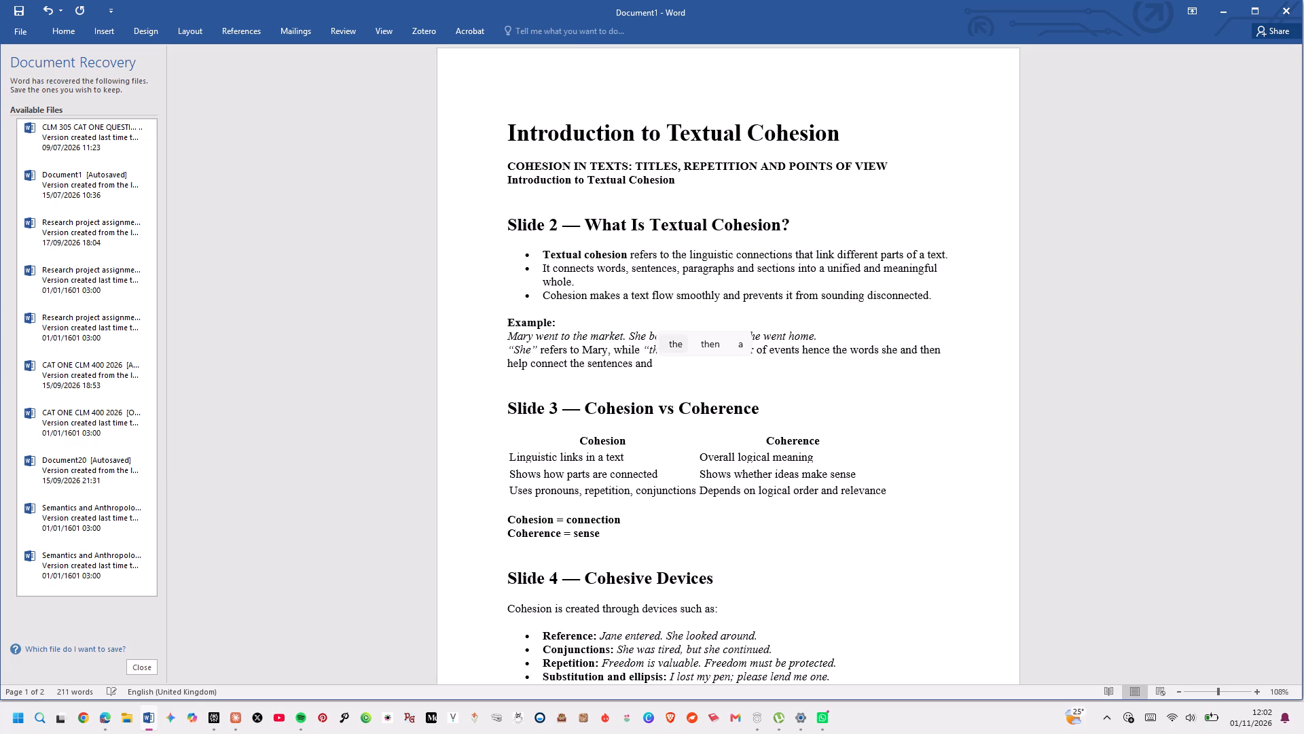
text(sj)
key(BackSpace)
text(hoe)
key(BackSpace)
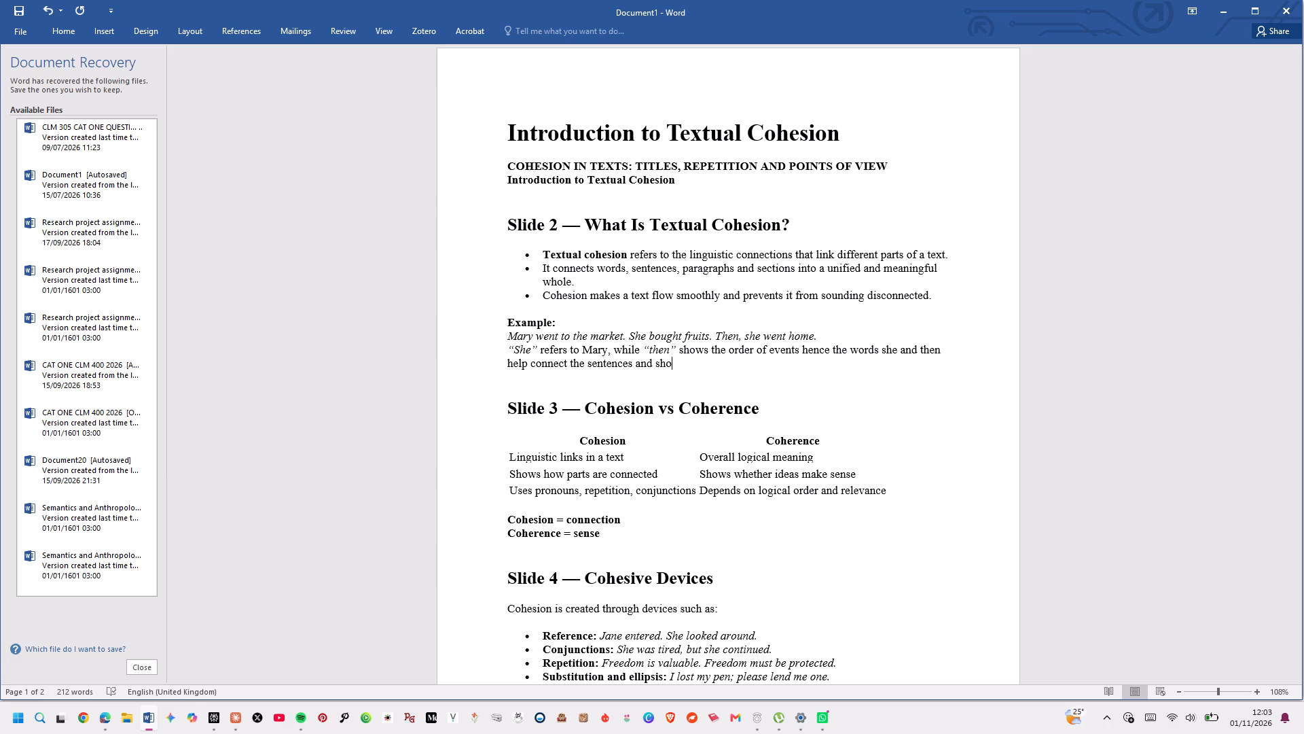
text(w)
key(space)
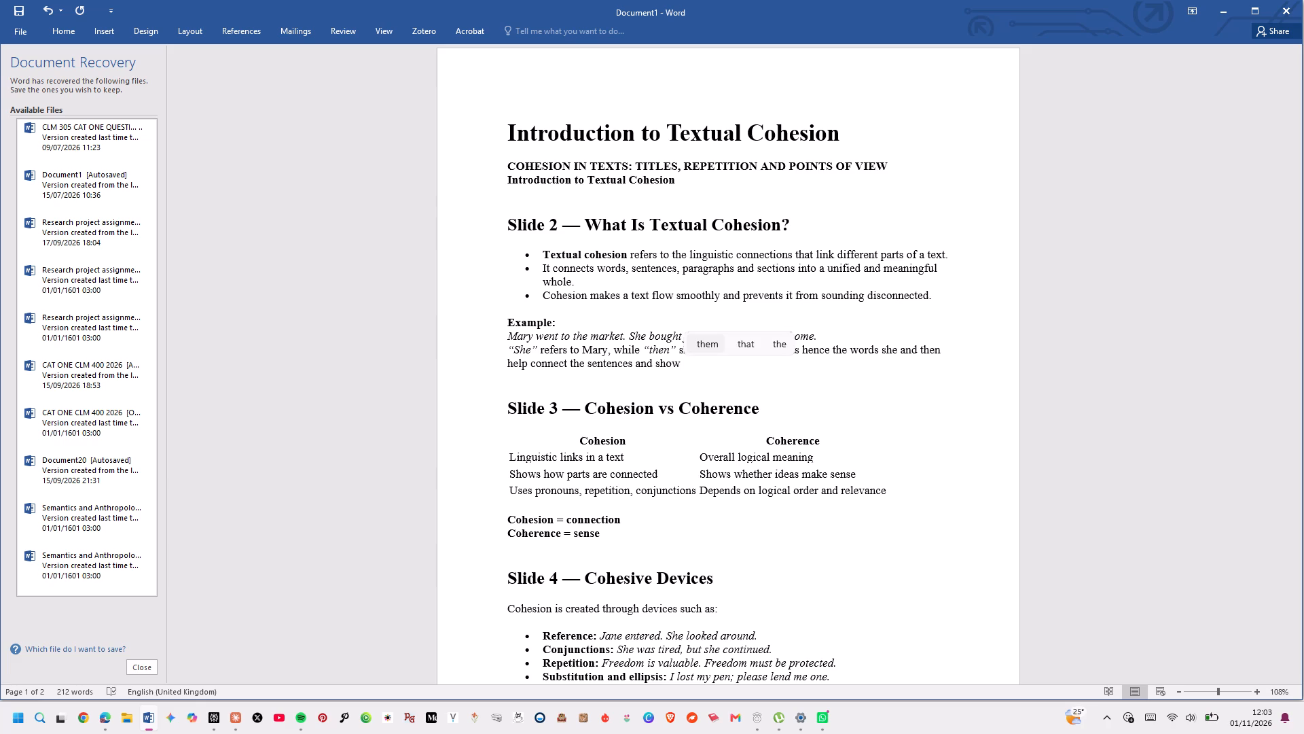
Finish the example's explanation with "how the ideas are related to one another.".
text(how the)
key(space)
text(ideas are l)
key(BackSpace)
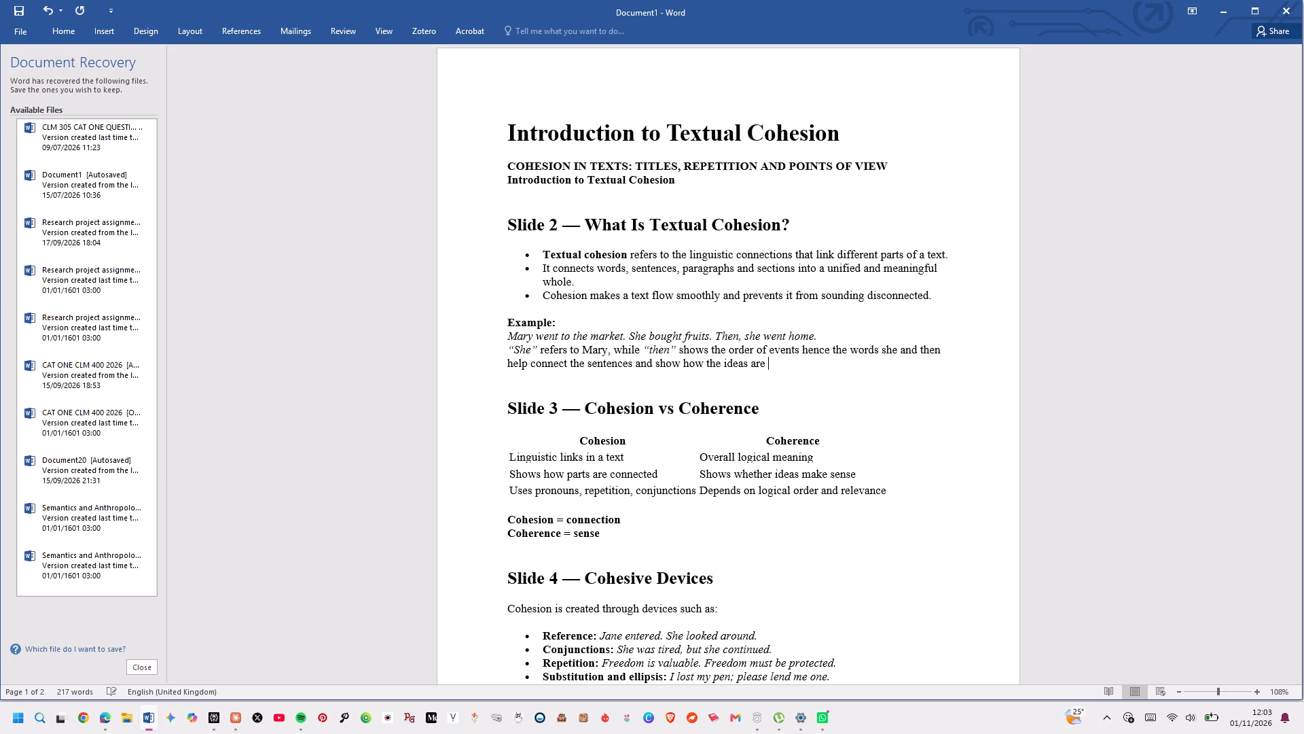
text(related)
key(space)
text(to one anoth)
key(r)
key(BackSpace)
text(er)
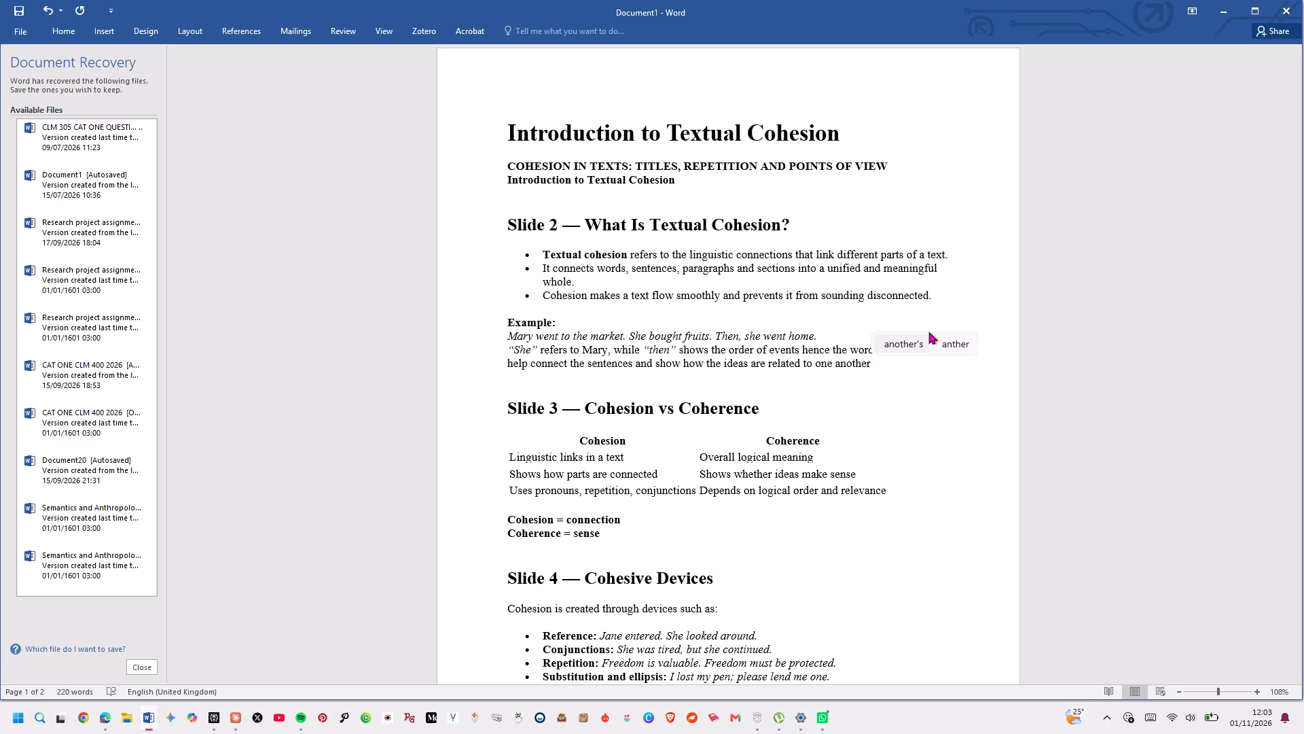
key(period)
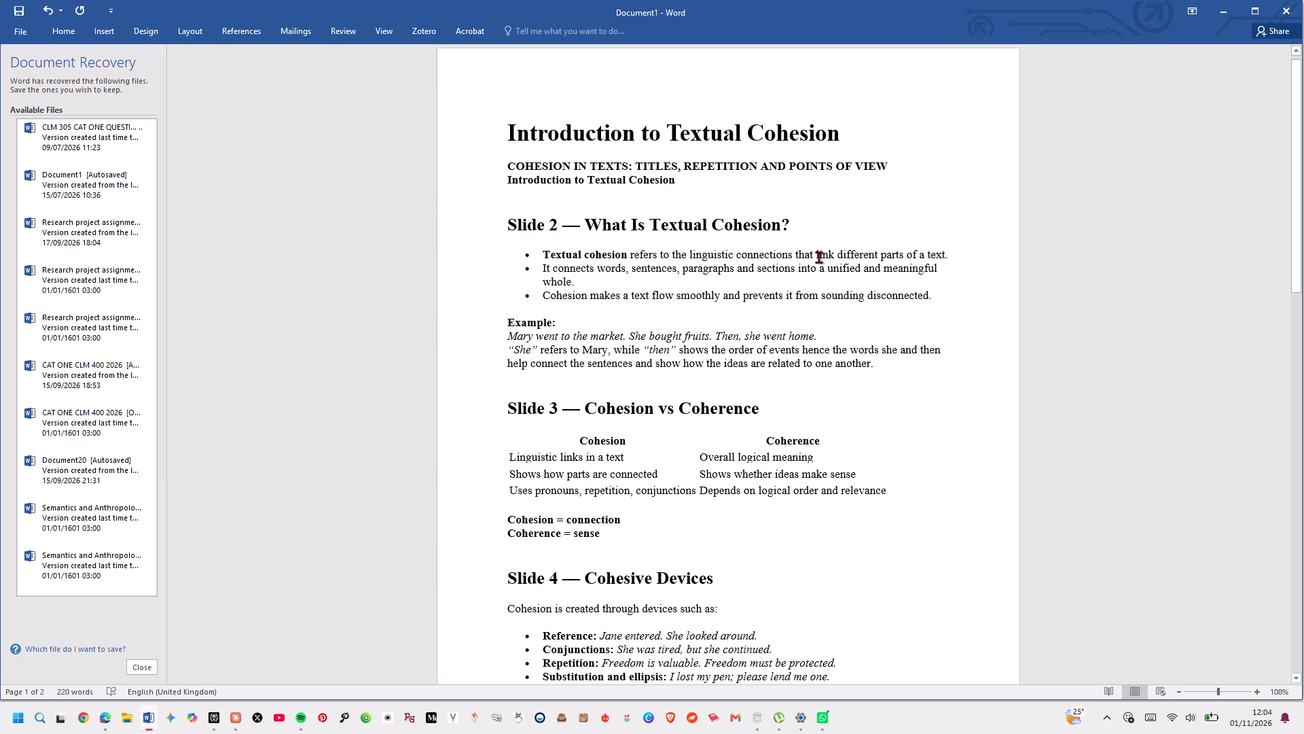
Delete the "Slide 3 —" prefix from the "Cohesion vs Coherence" heading.
scroll(838, 292, down, 1)
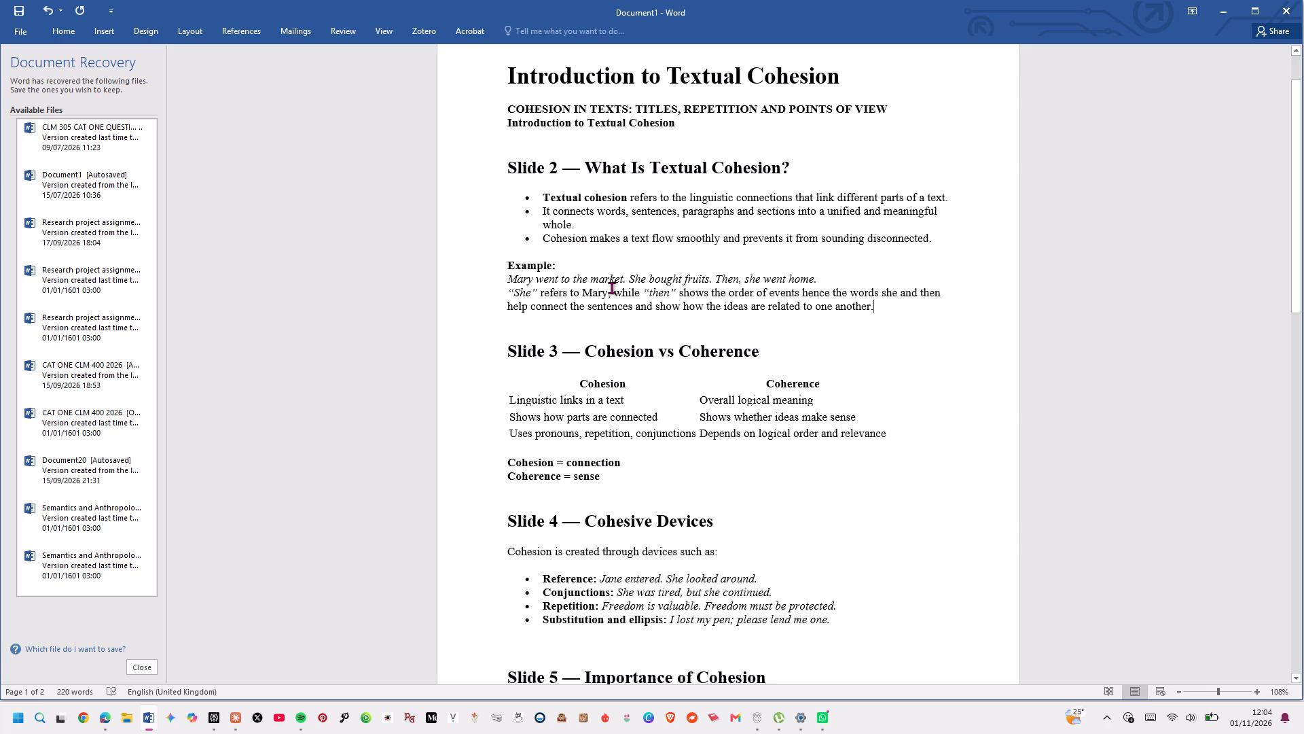
click(728, 286)
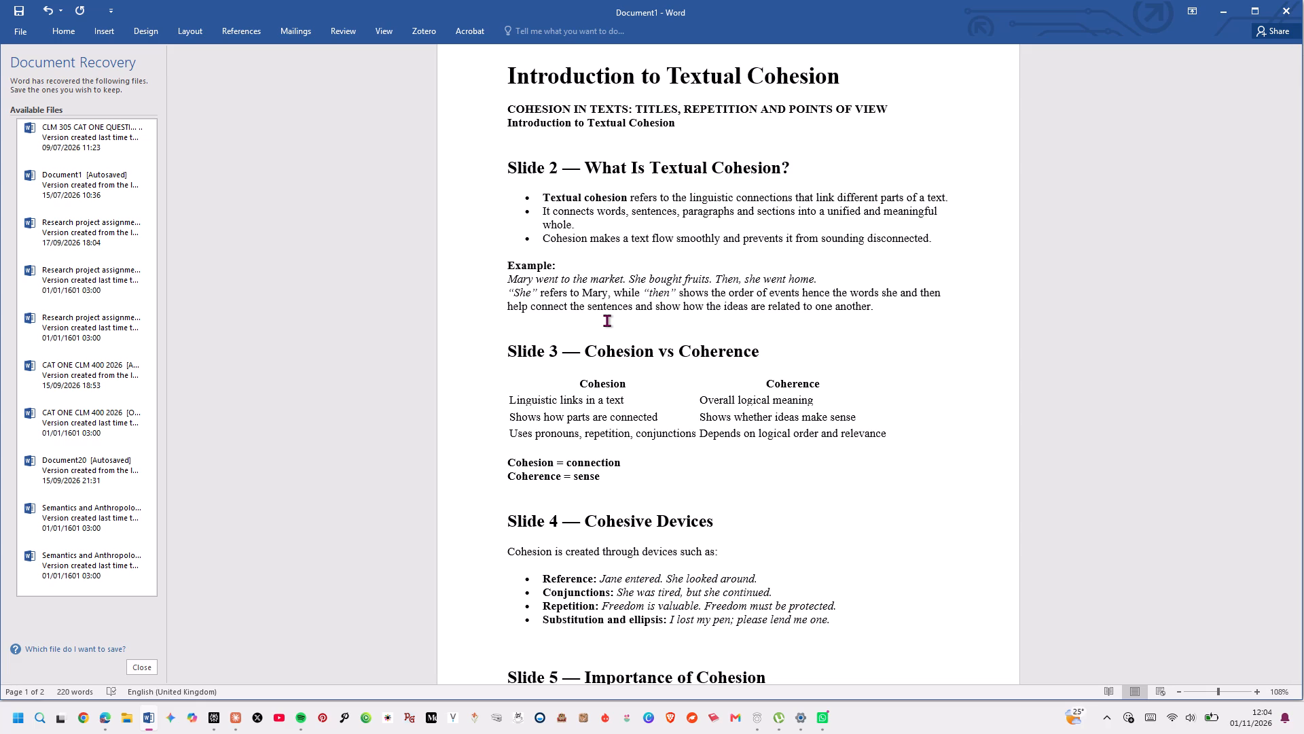
drag(584, 351, 509, 354)
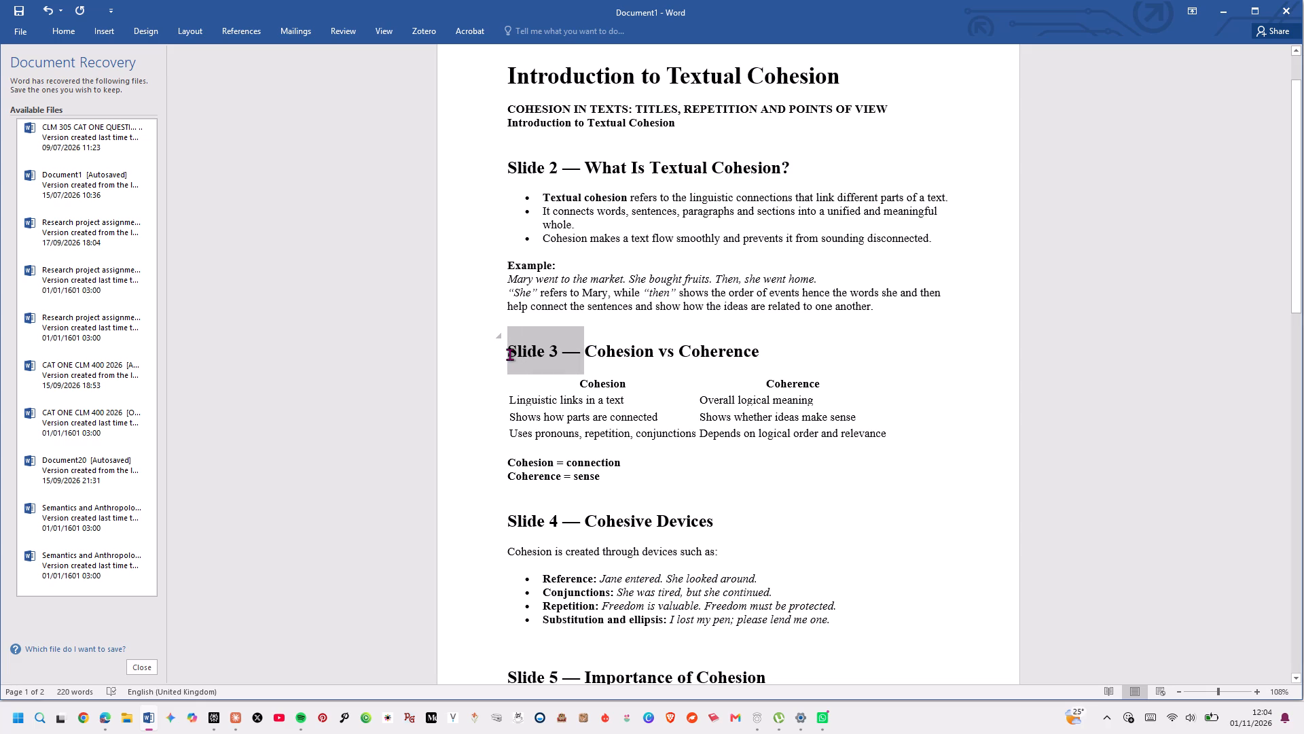
drag(509, 354, 506, 354)
key(BackSpace)
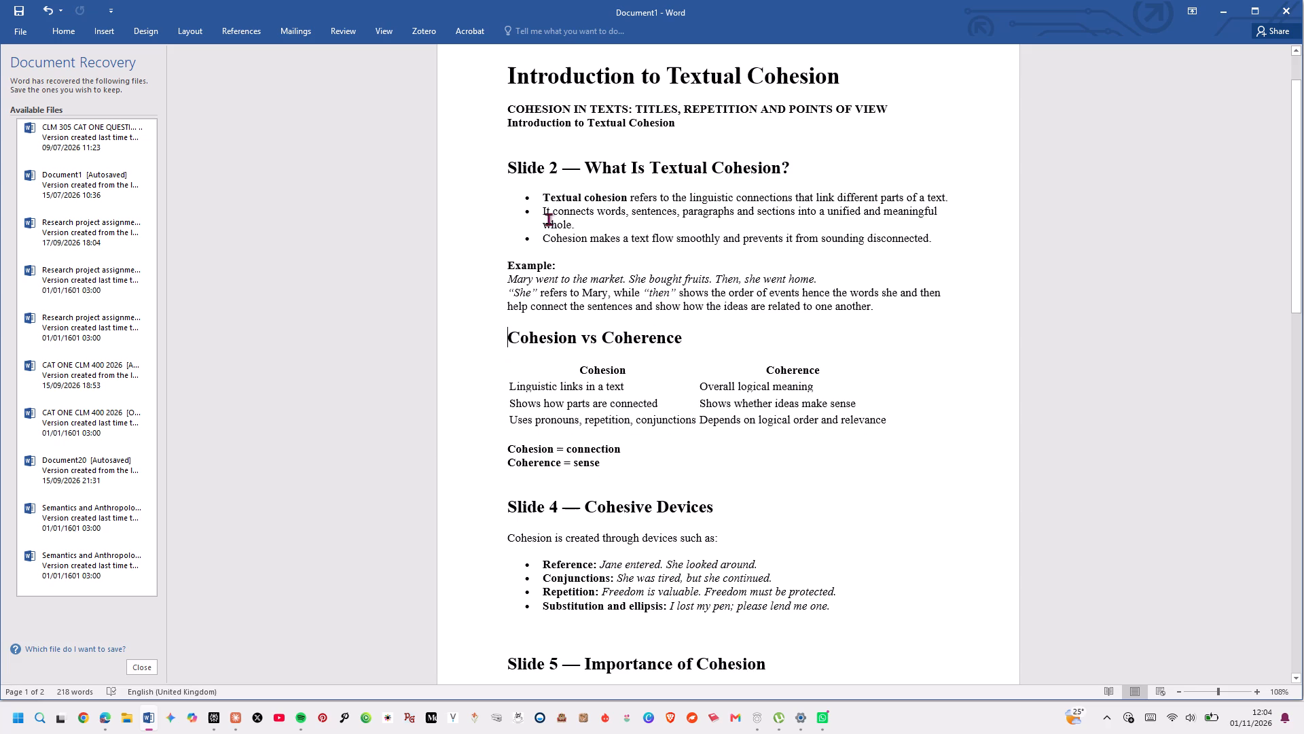
Delete the "Slide 2 —" prefix from the "What Is Textual Cohesion?" heading.
double_click(585, 167)
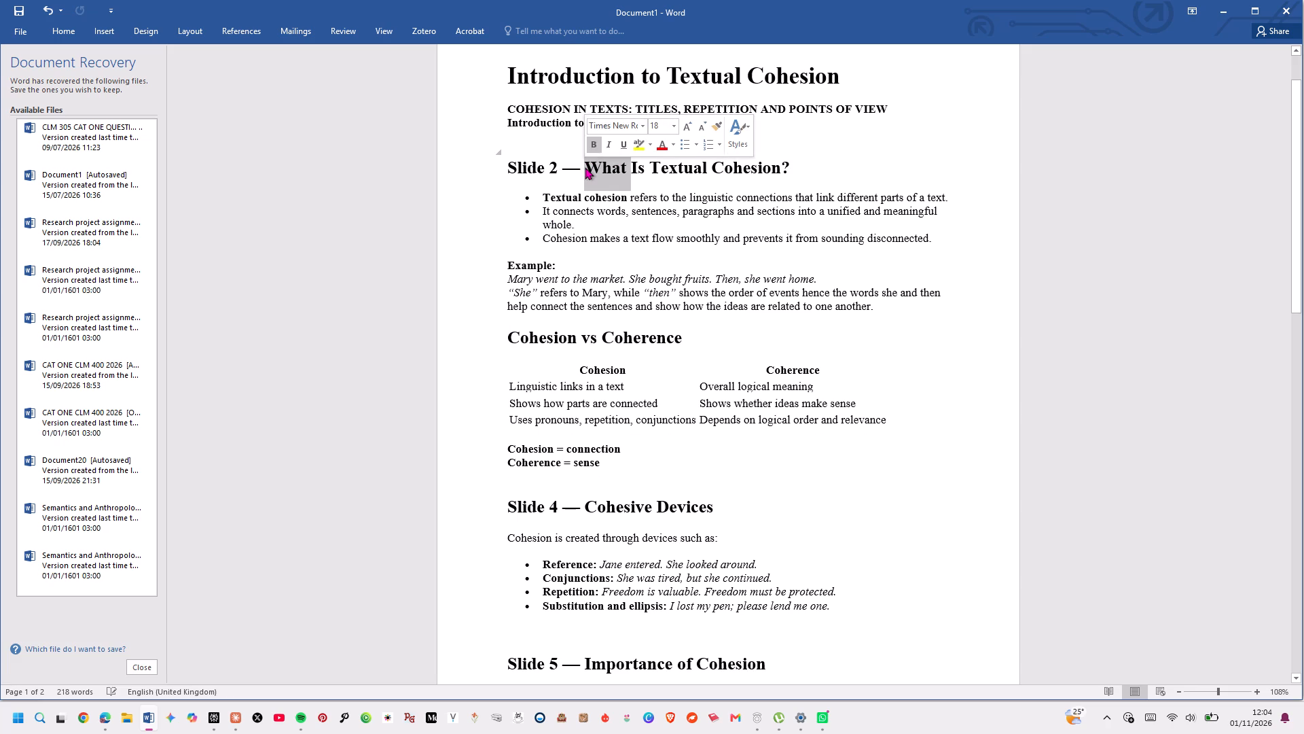
click(585, 167)
click(585, 167)
drag(585, 167, 553, 160)
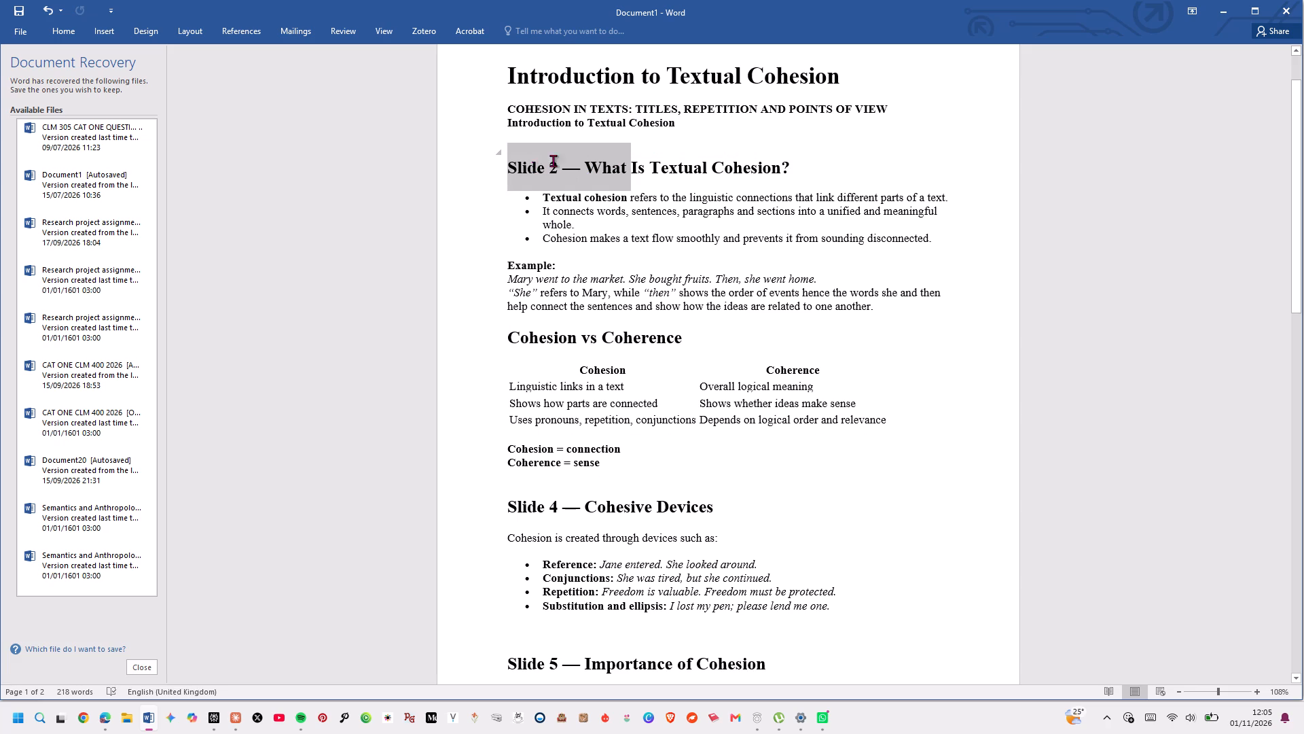
drag(553, 160, 571, 160)
click(582, 166)
double_click(582, 166)
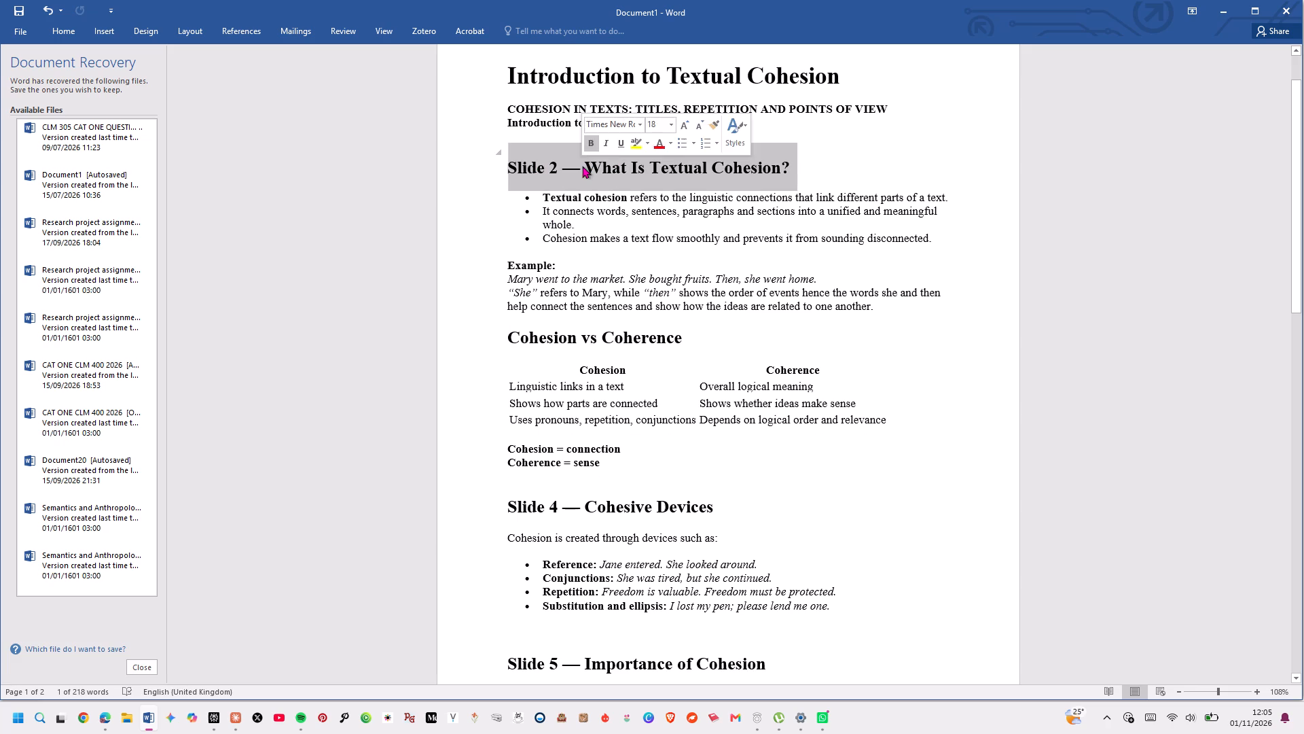
double_click(582, 166)
click(578, 166)
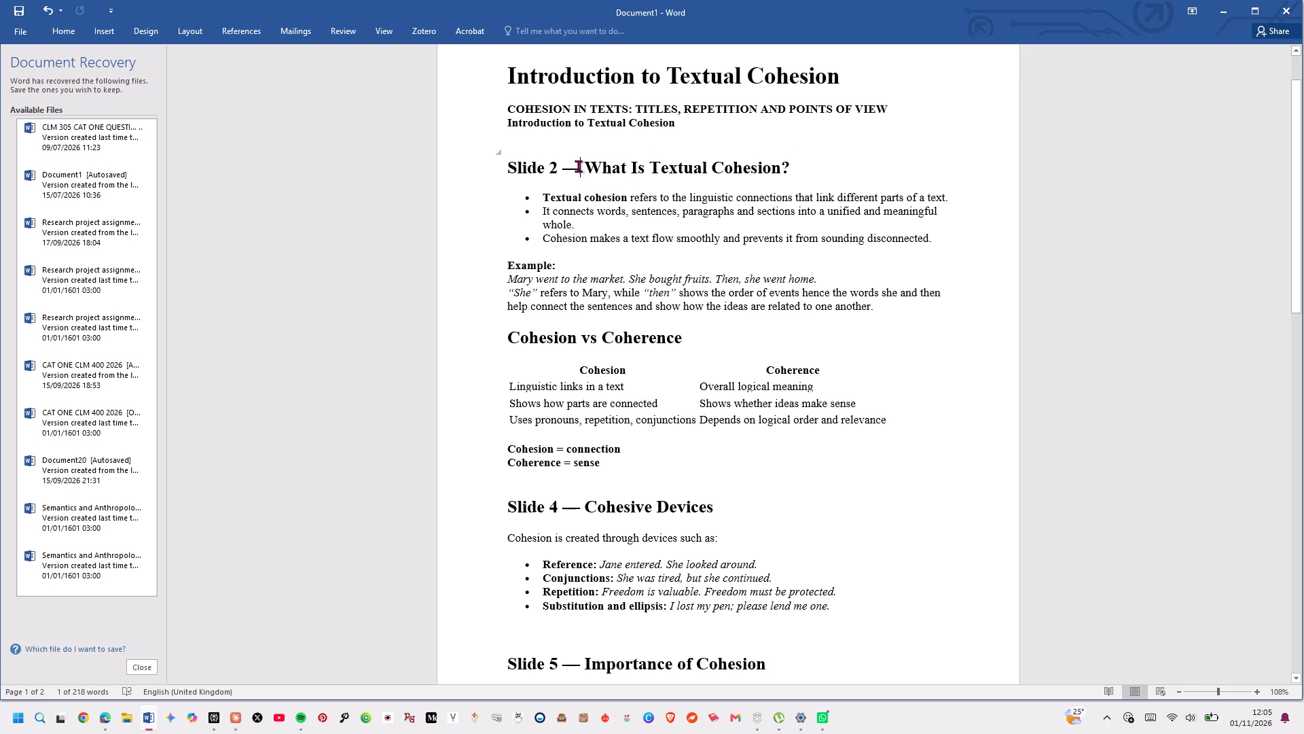
drag(578, 166, 513, 176)
key(BackSpace)
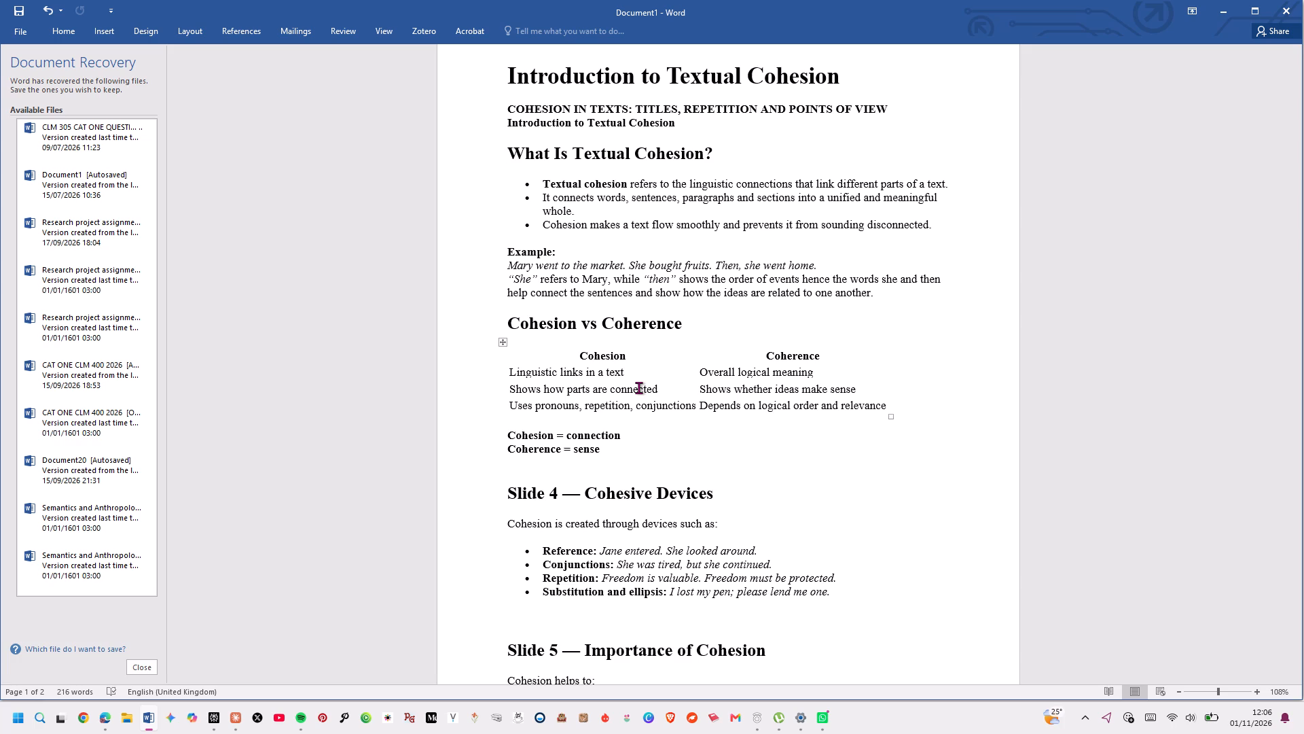
Insert "that connect different parts" after "Linguistic links" in the first entry of the table's Cohesion column.
click(585, 372)
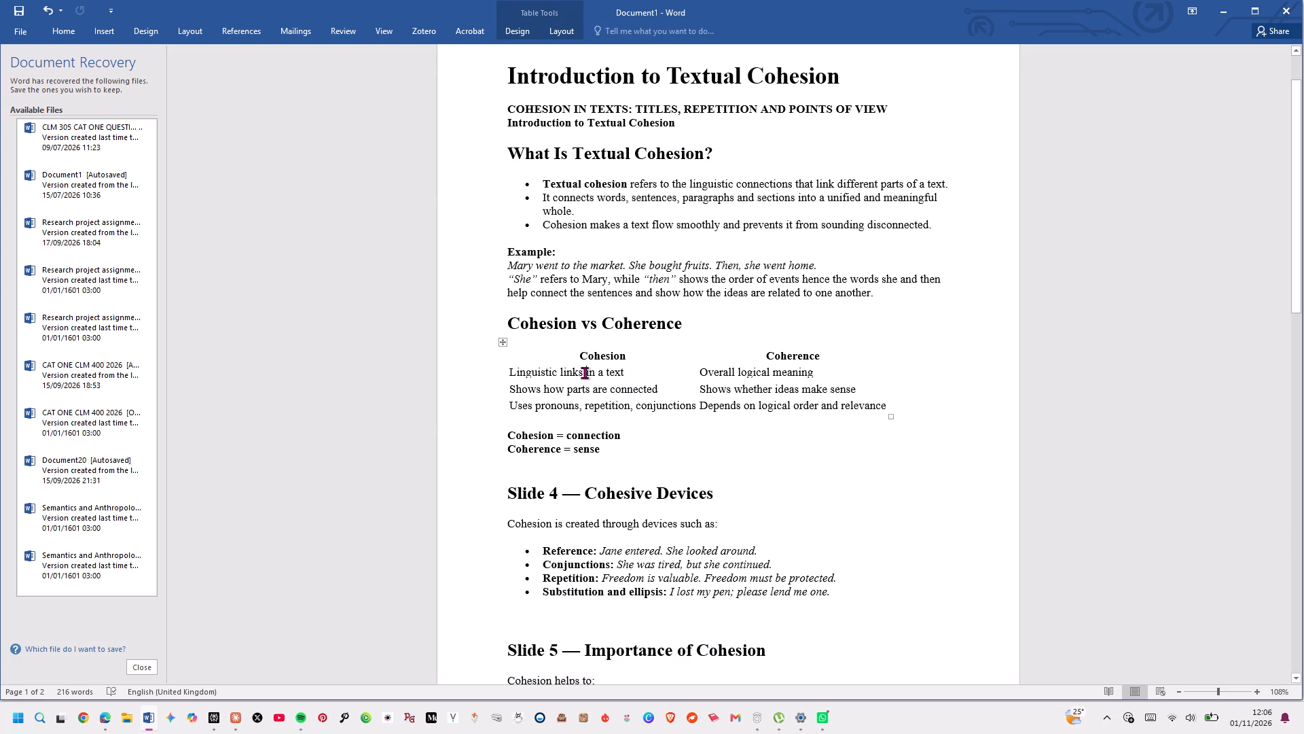
text(th)
text(at)
key(space)
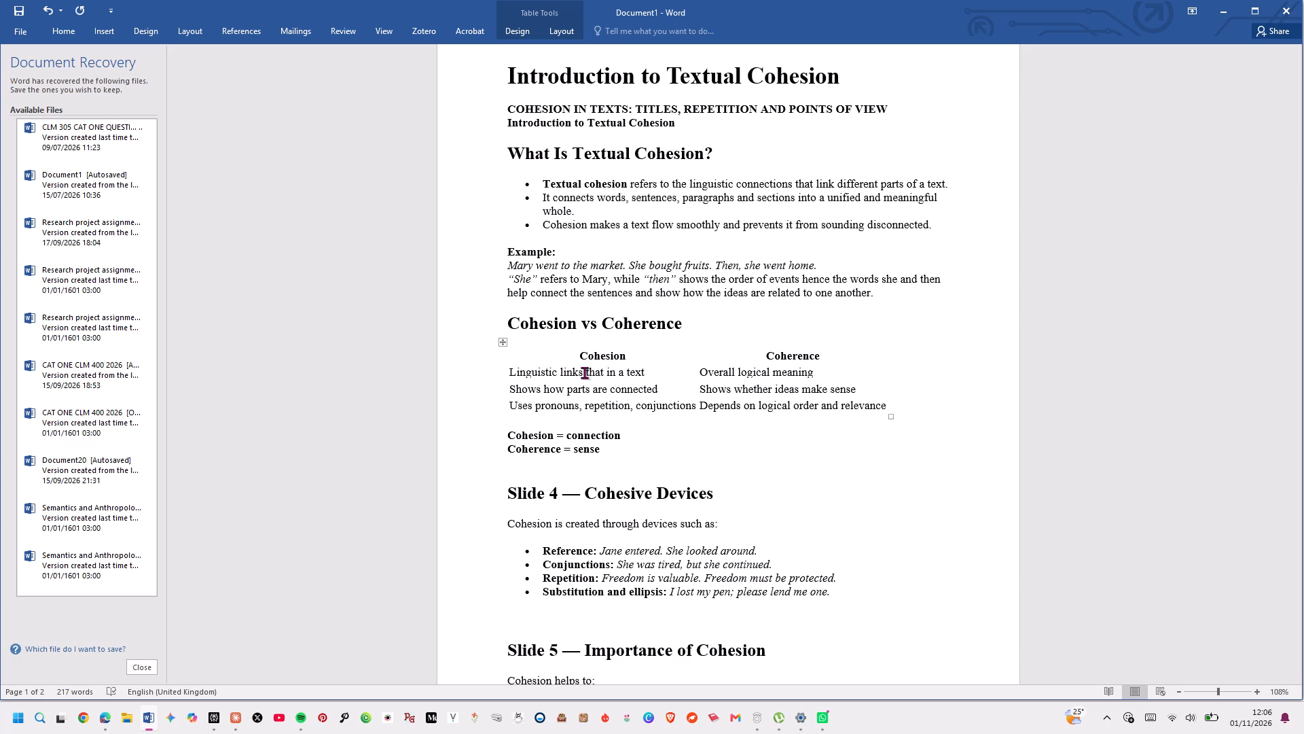
text(co)
text(nn)
text(ect)
key(space)
text(diff)
text(ere)
text(nt)
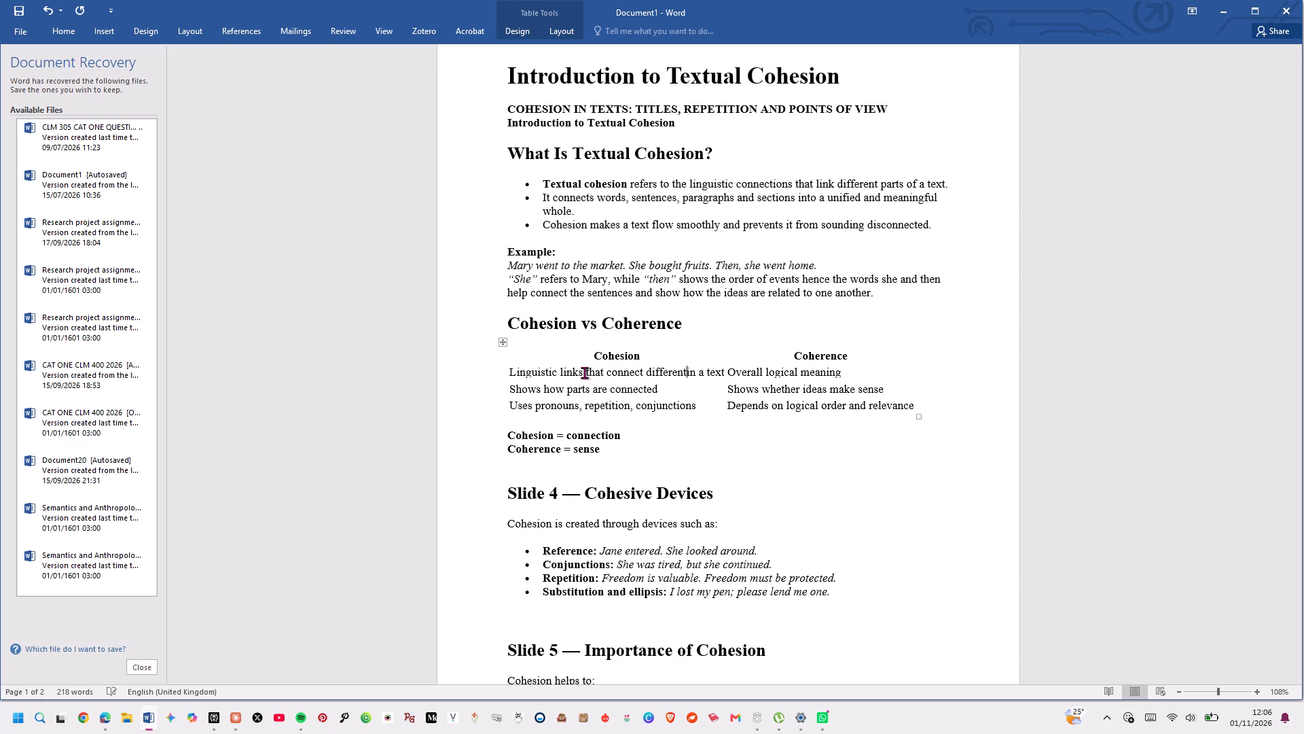
key(space)
text(part)
key(s)
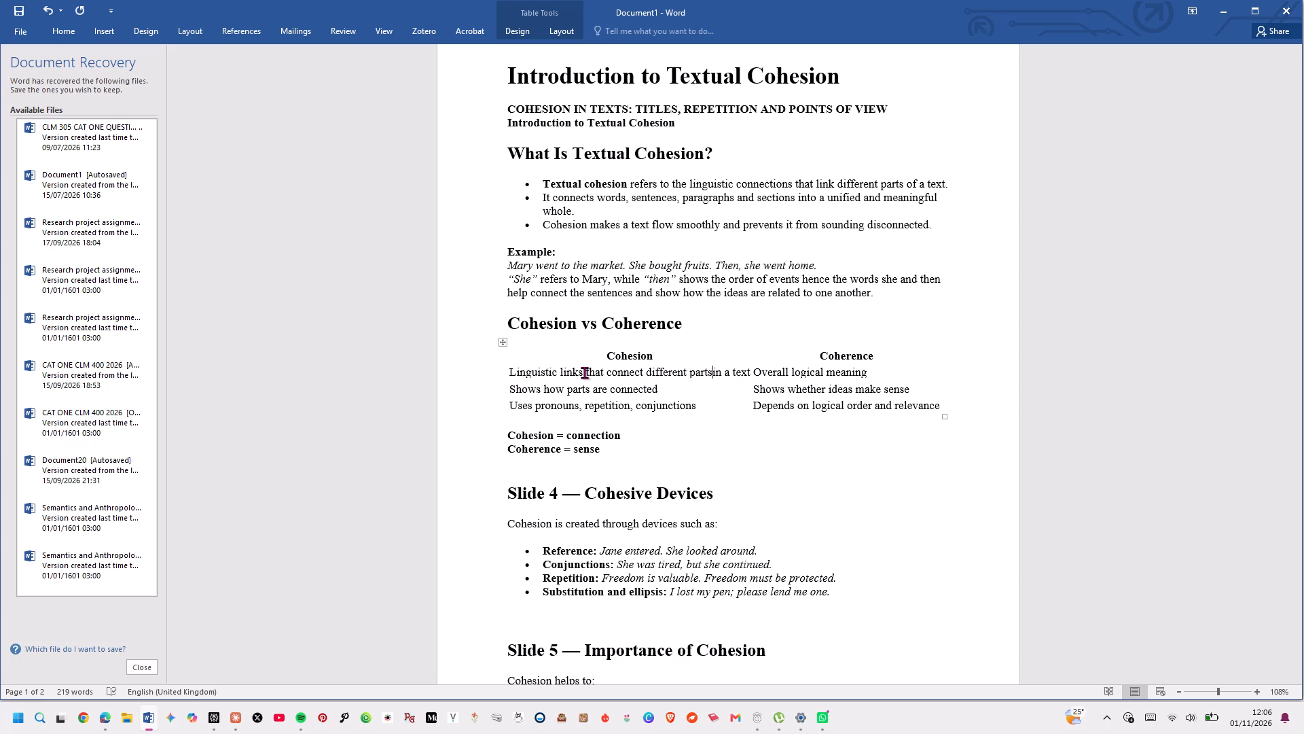
key(space)
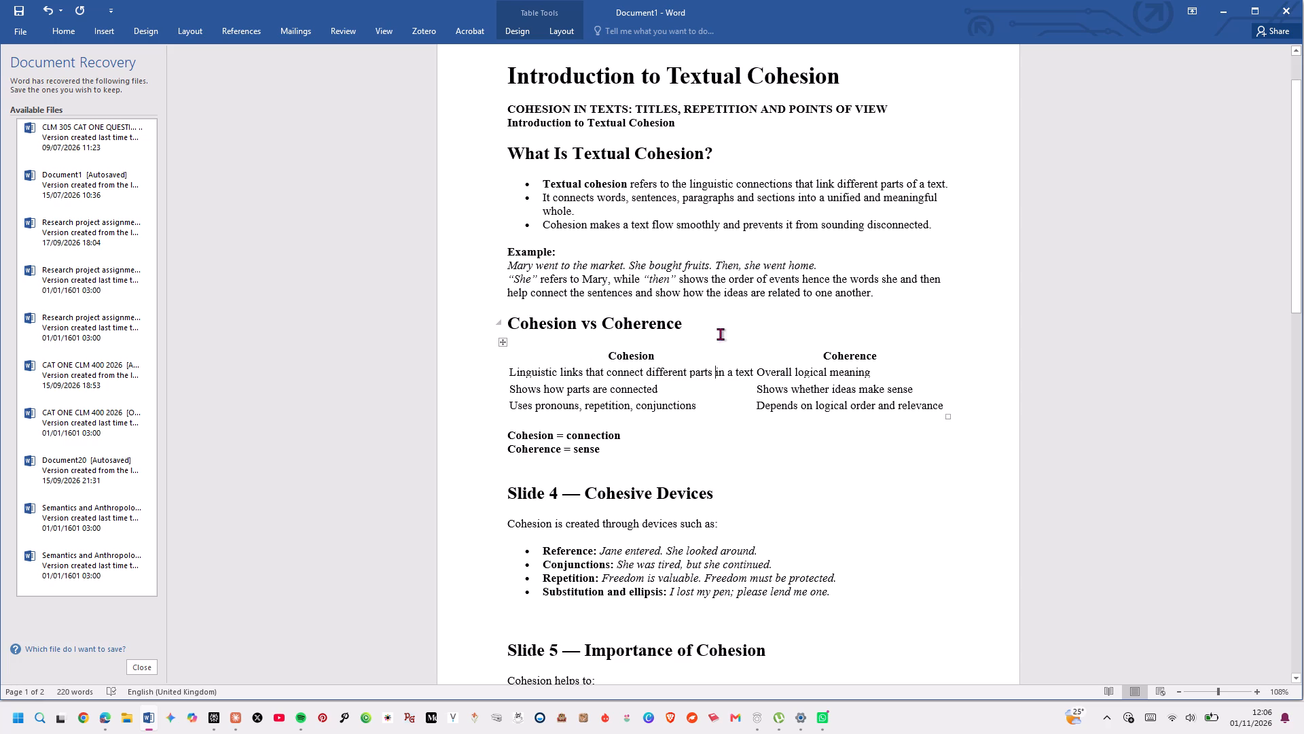
Replace "in" with "of" before "a text" in the first Cohesion entry, keeping a space between the words.
click(727, 372)
key(BackSpace)
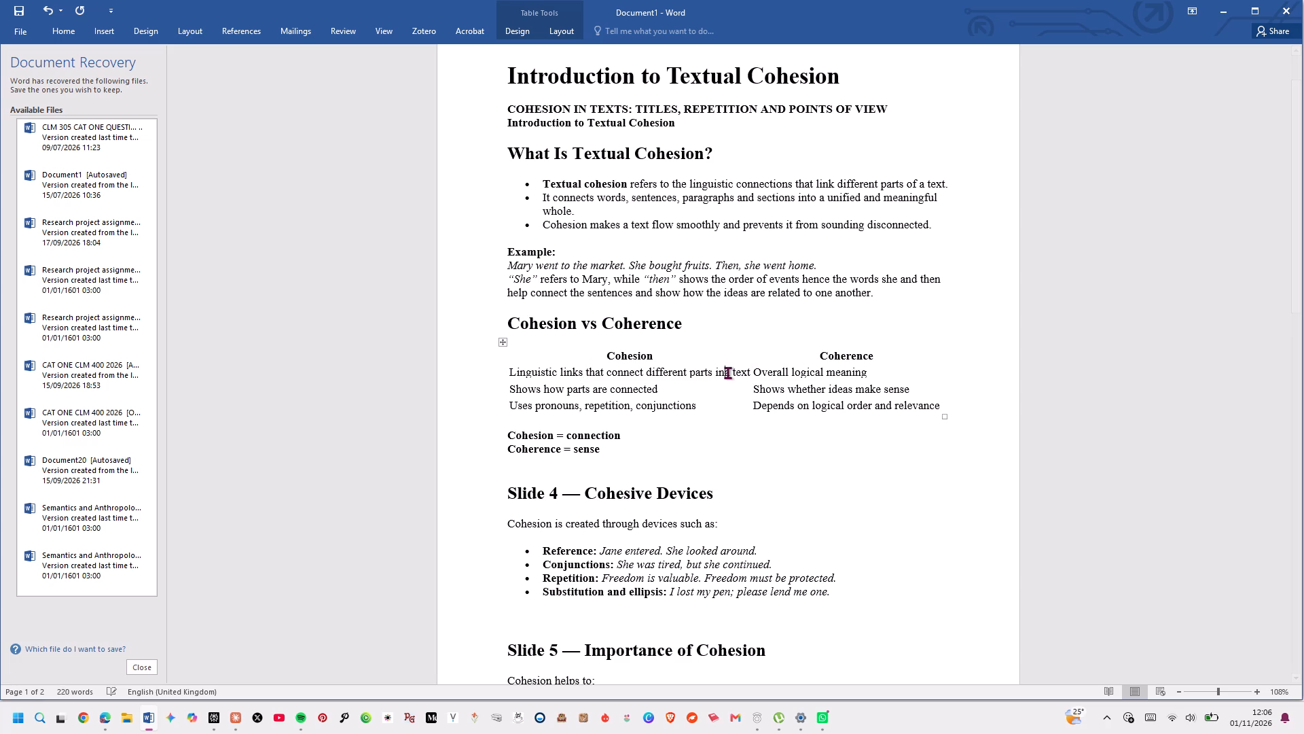
key(BackSpace)
key(BackSpace)
text(of)
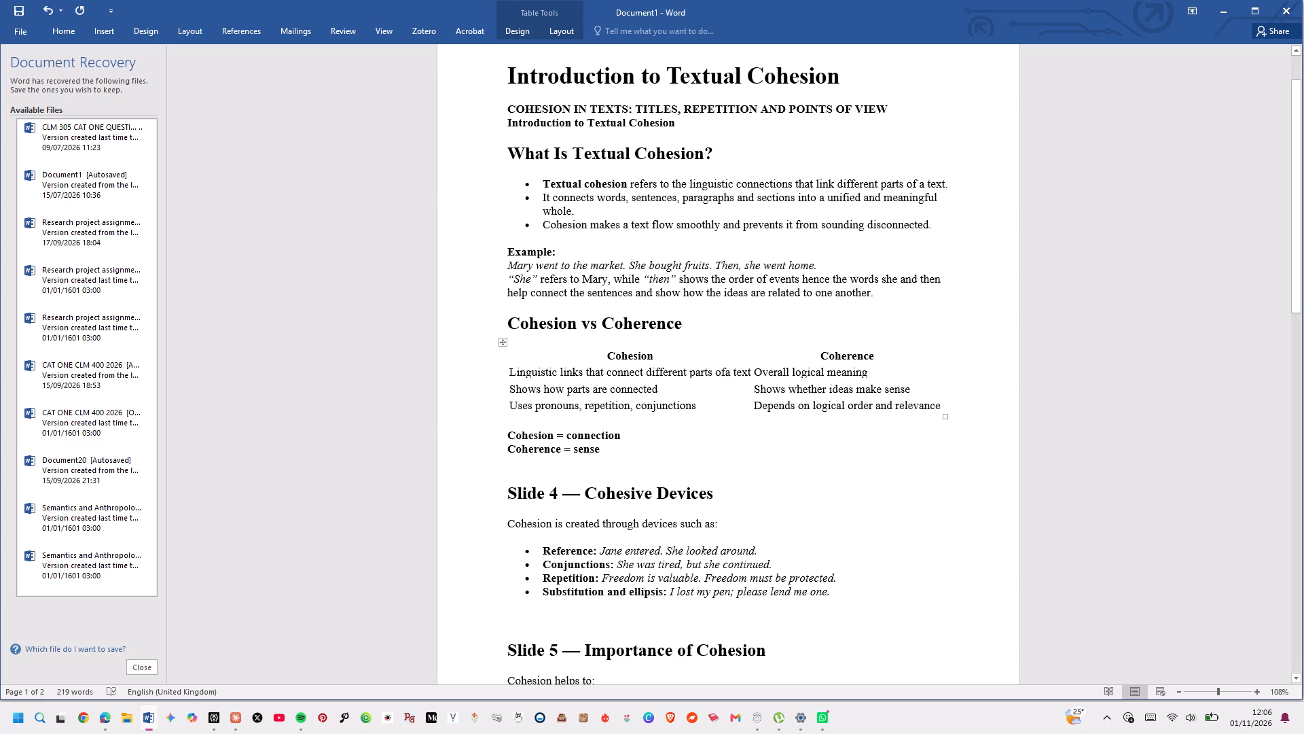
click(874, 374)
click(725, 371)
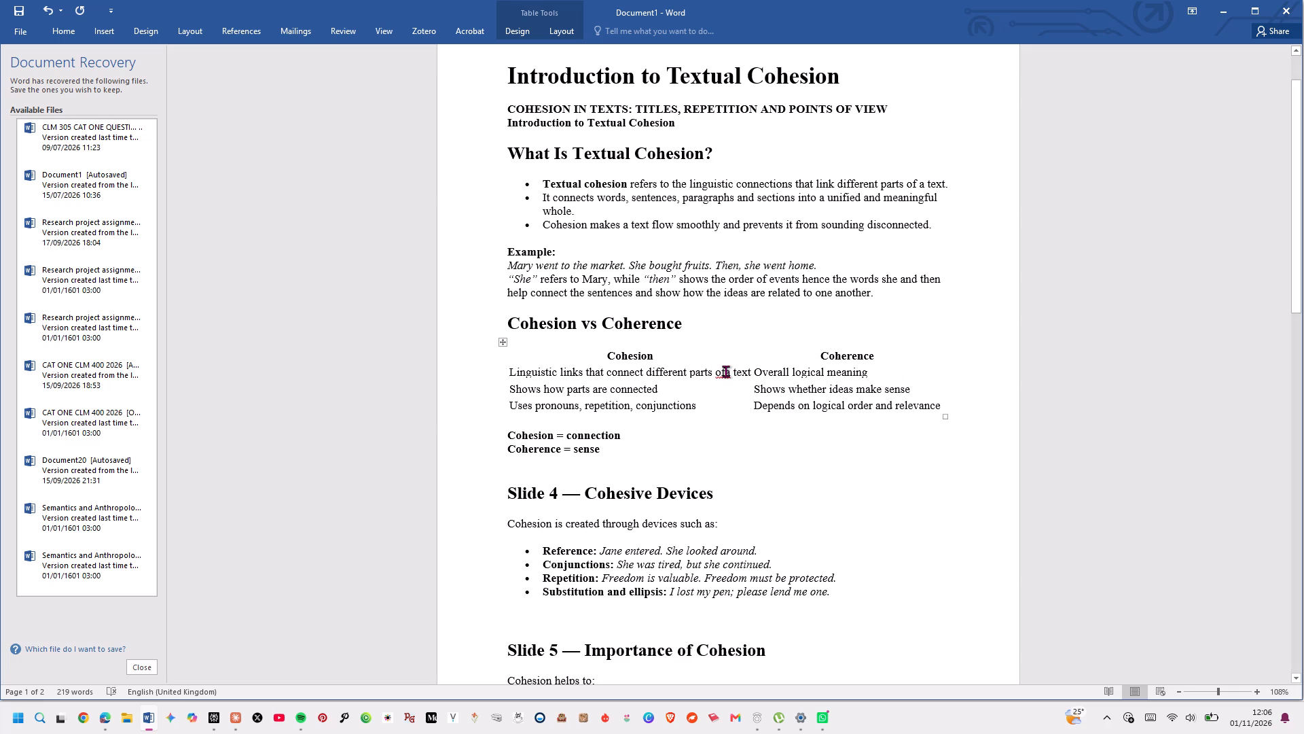
click(725, 371)
key(space)
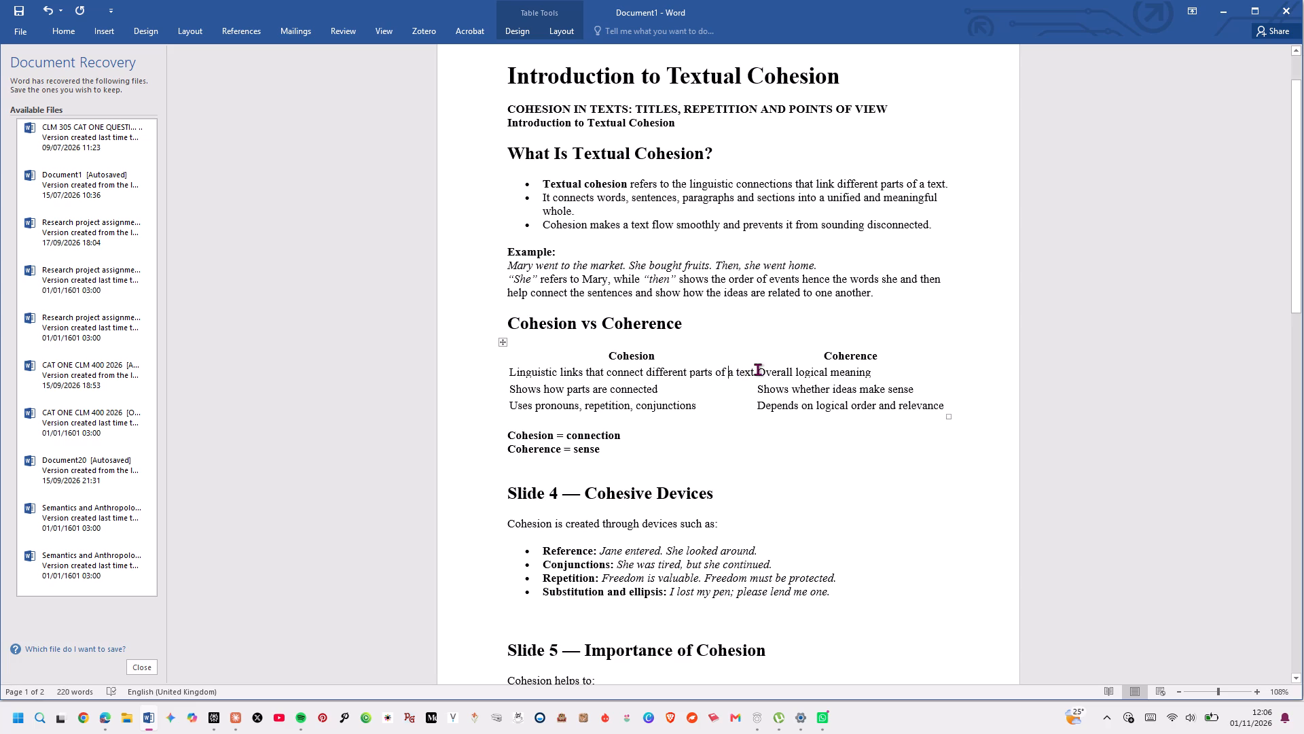
Expand the first Coherence entry to "Overall logical sense and meaning of a text", with a space before it.
click(757, 369)
key(space)
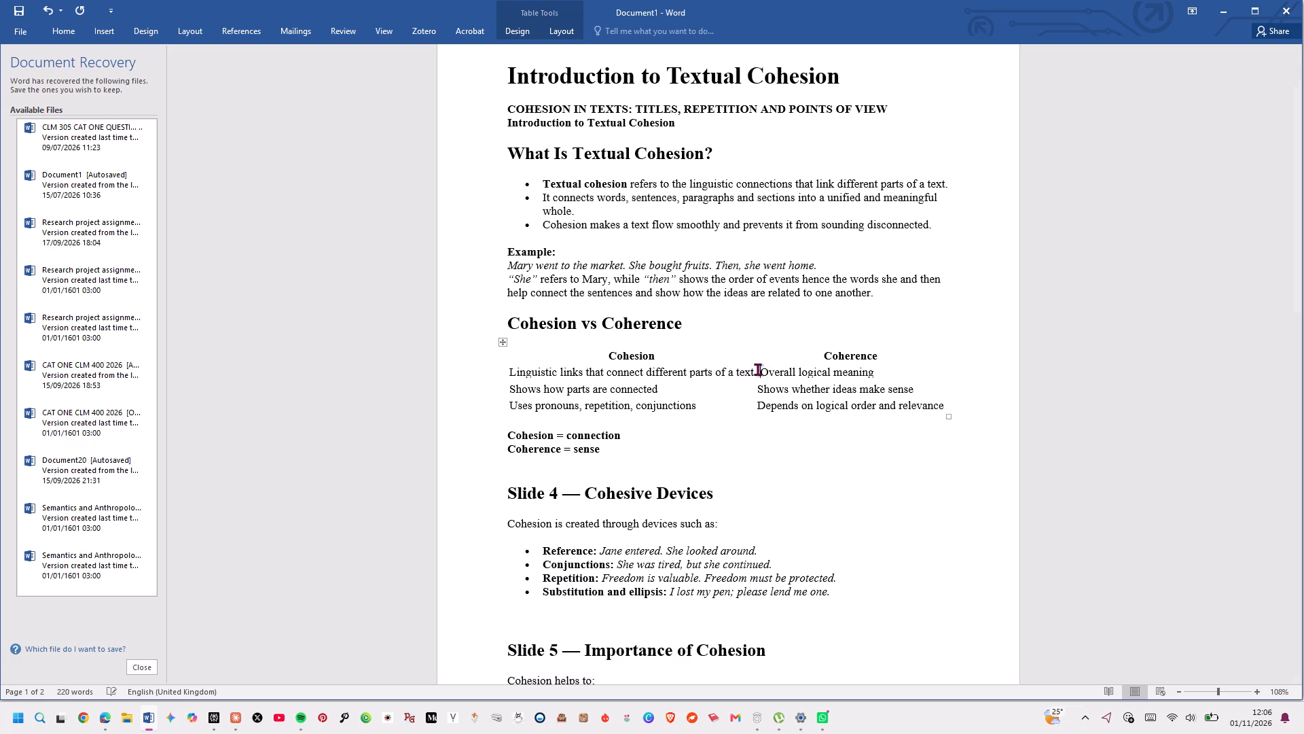
click(883, 374)
click(832, 369)
text(sense)
key(space)
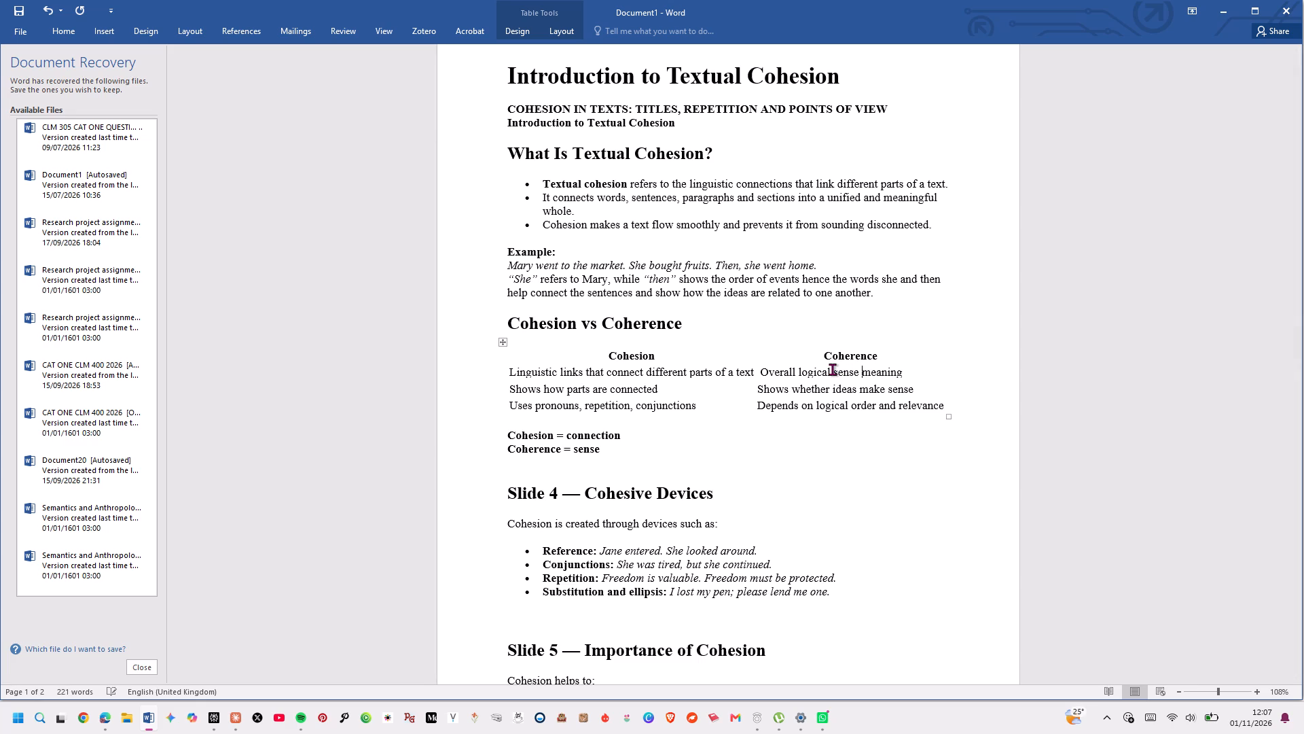
text(and)
key(space)
click(926, 372)
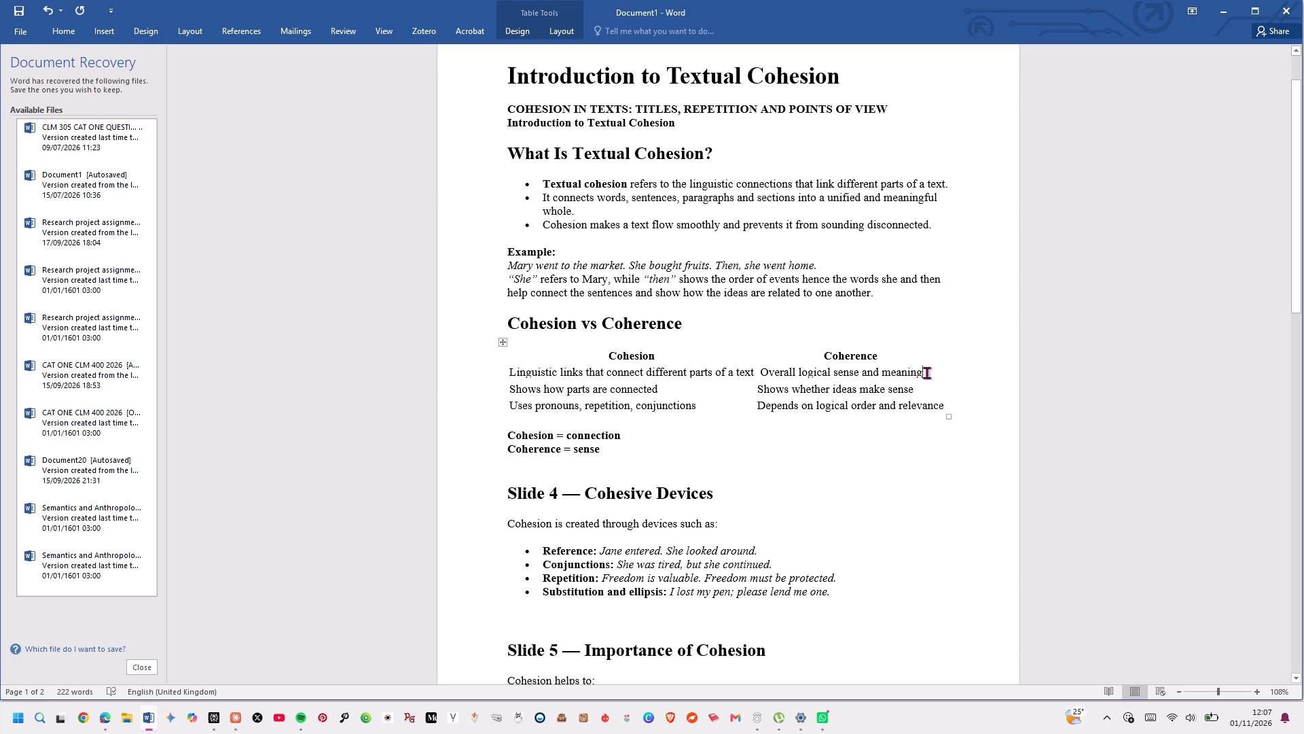
key(space)
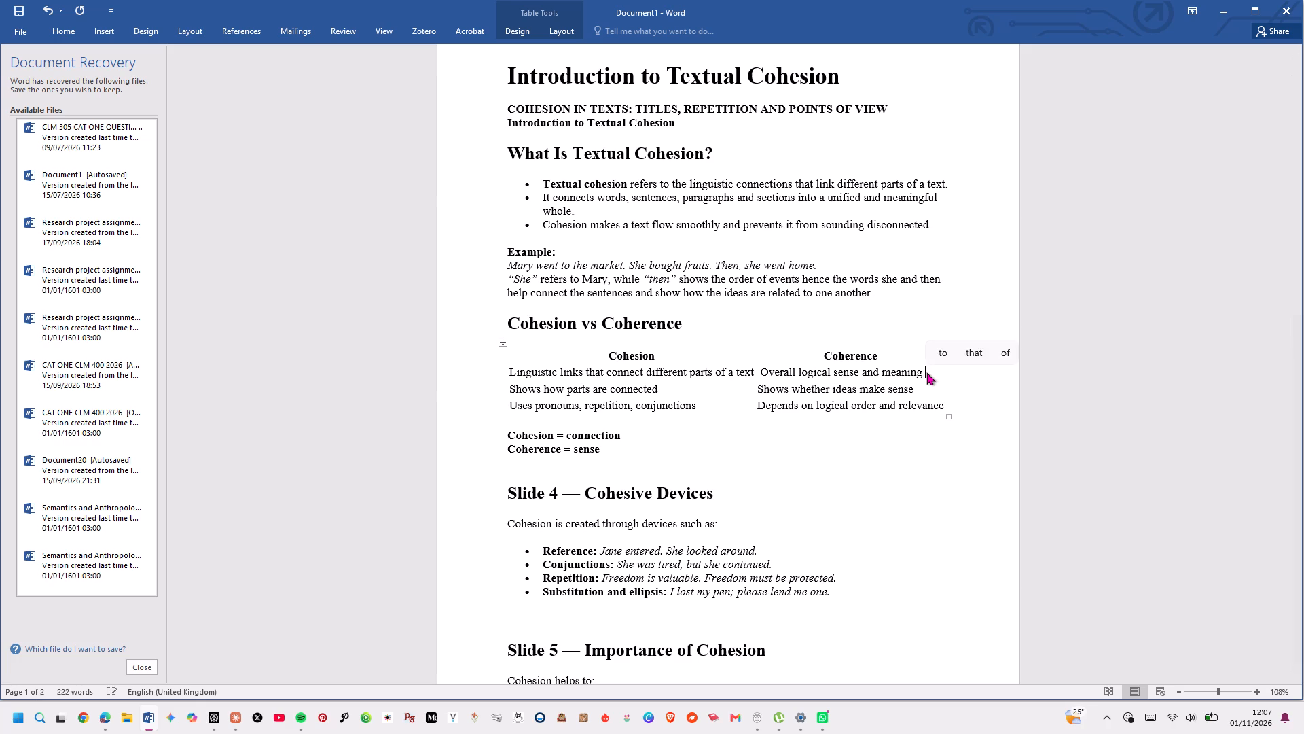
text(of a)
key(space)
text(text)
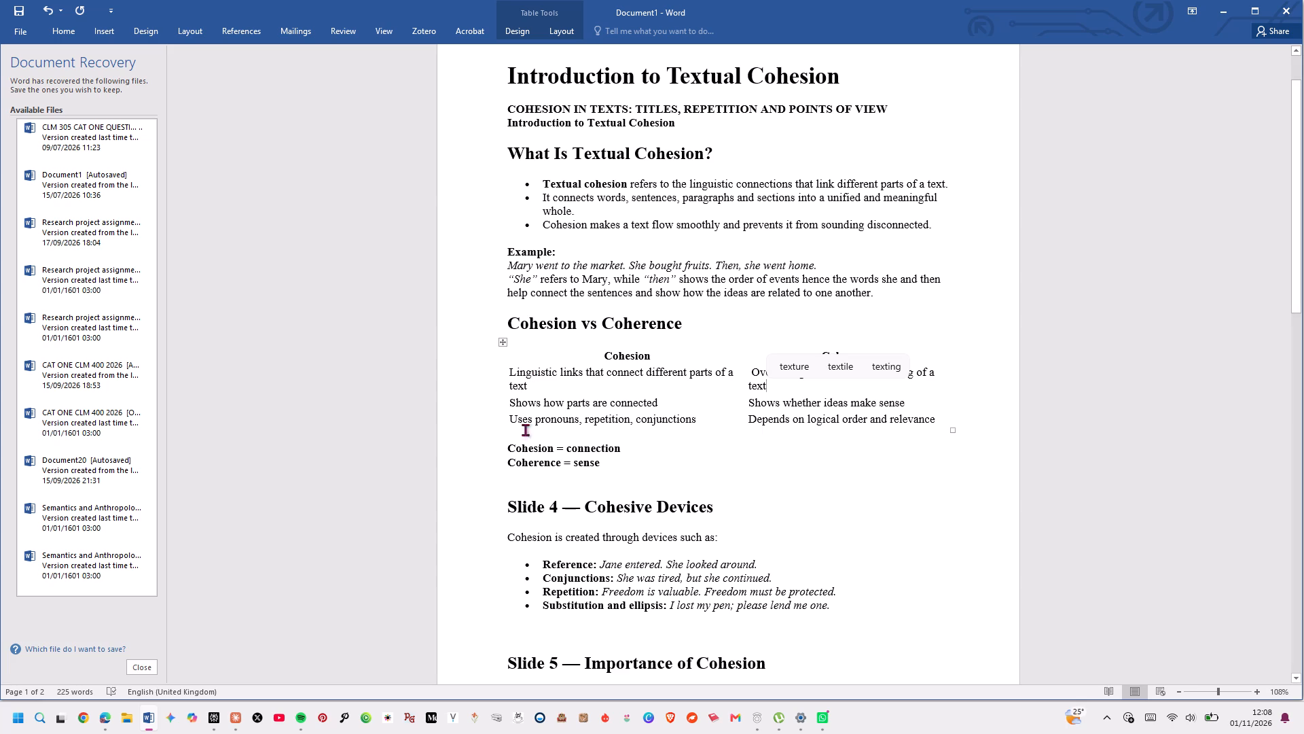
Remove the equals sign from the "Cohesion = connection" line below the table.
click(566, 449)
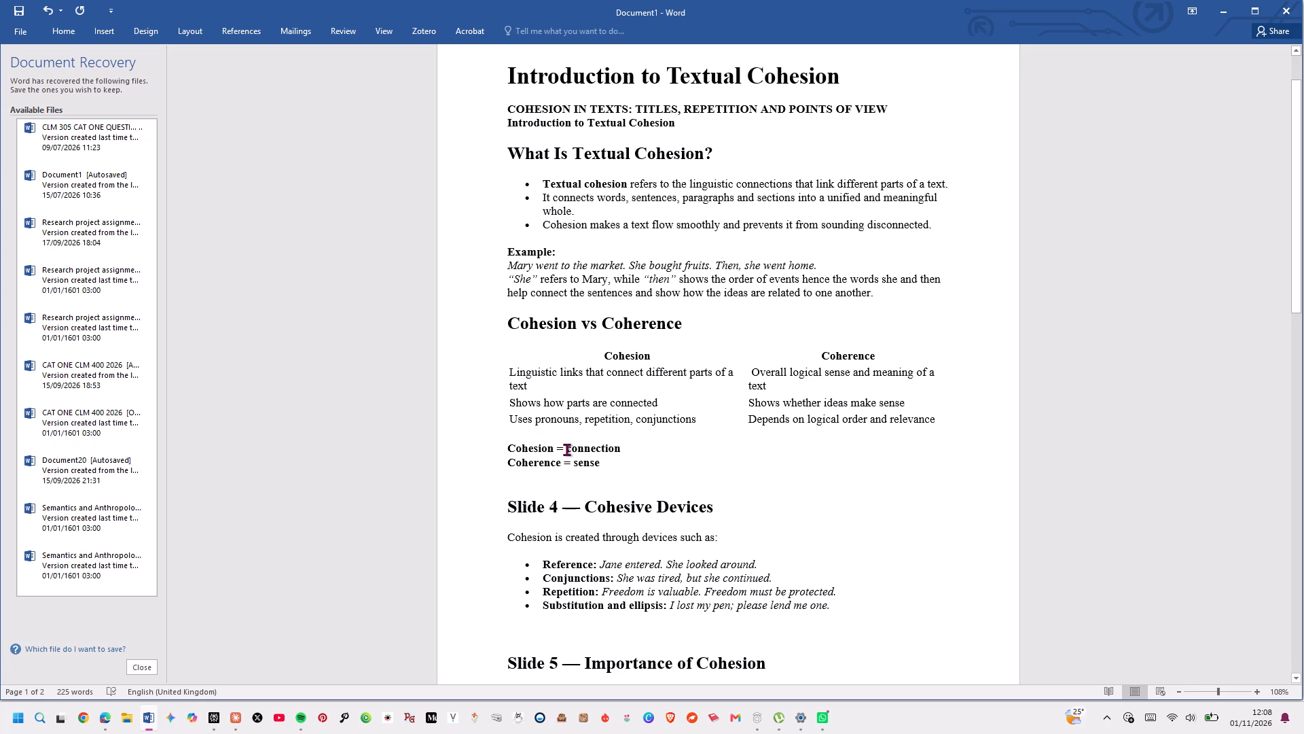
key(BackSpace)
key(BackSpace)
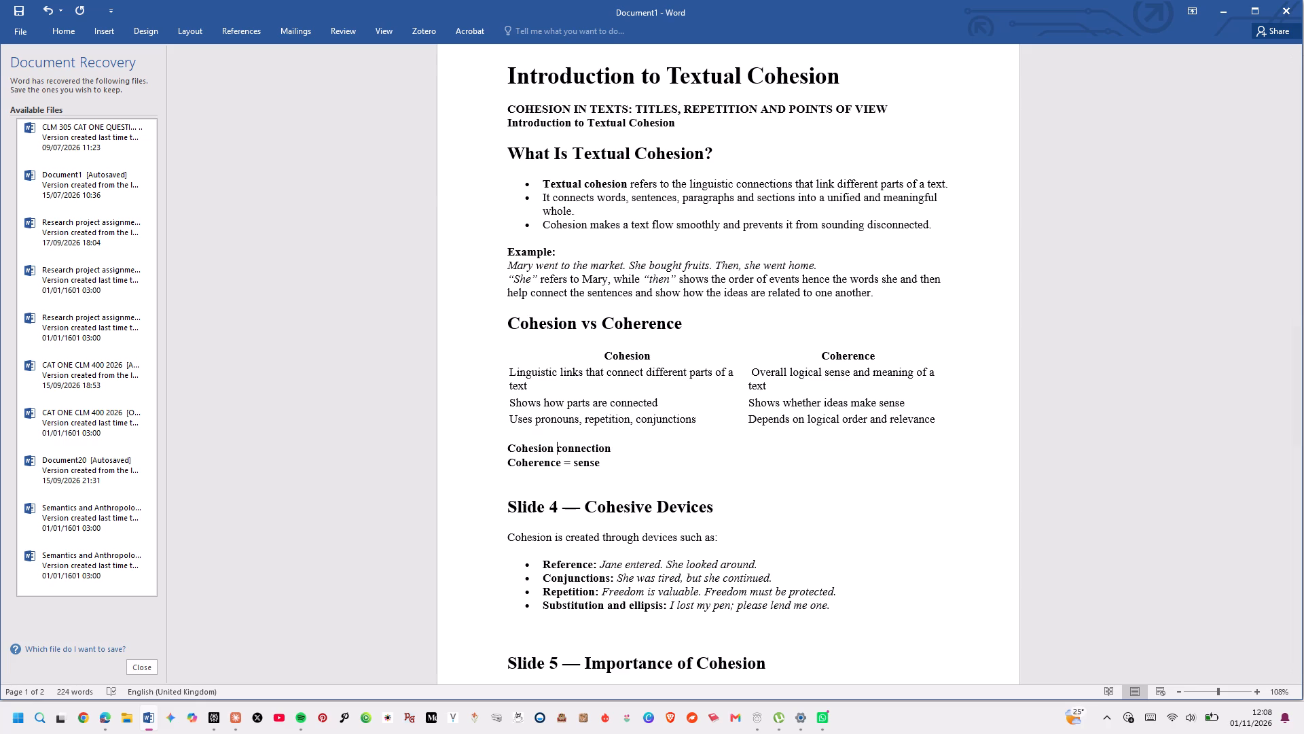
Add the lead-in line "In simpler terms" between the table and the "Cohesion connection" line.
click(505, 435)
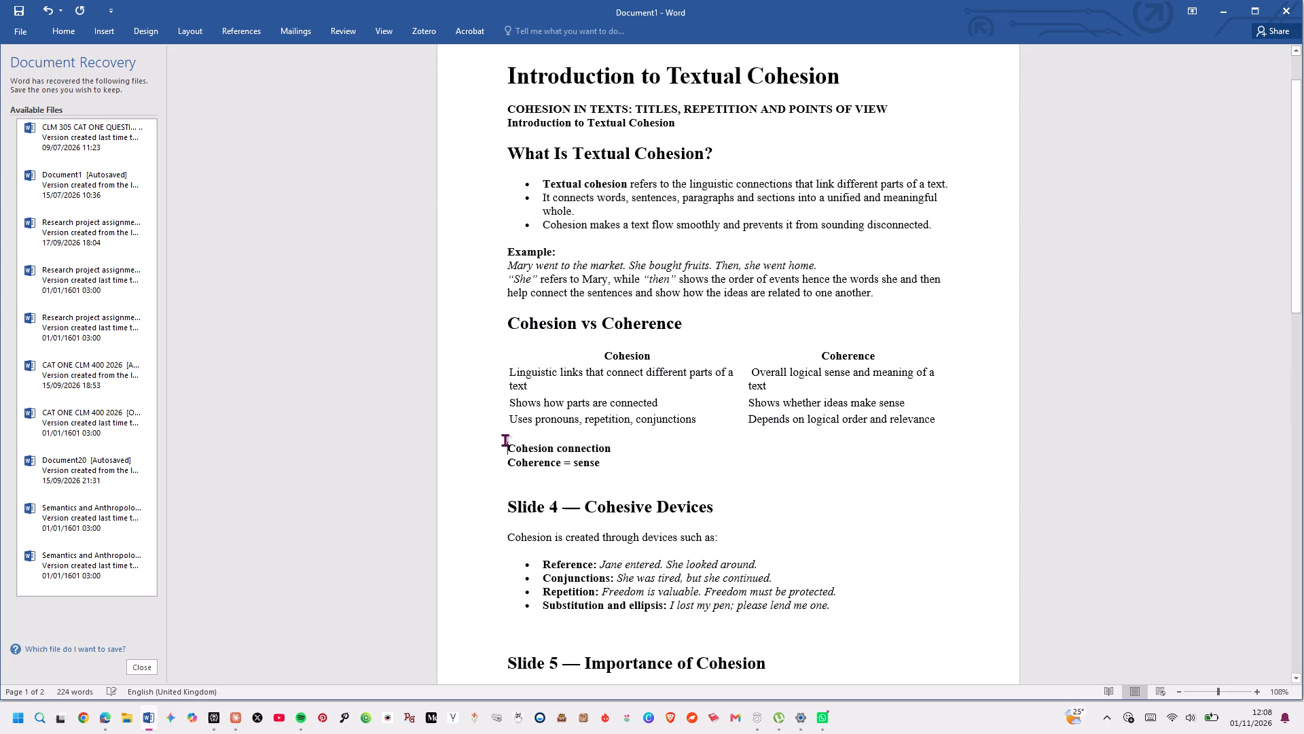
key(Return)
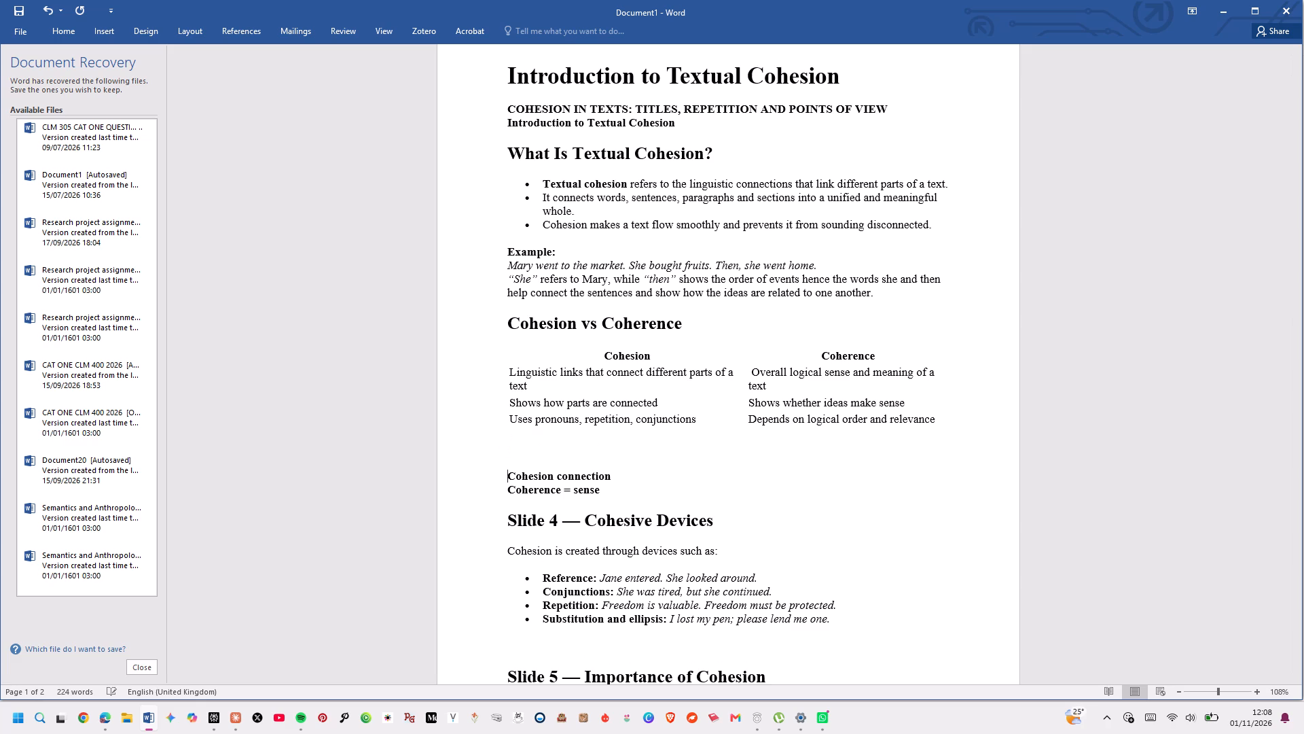
click(508, 450)
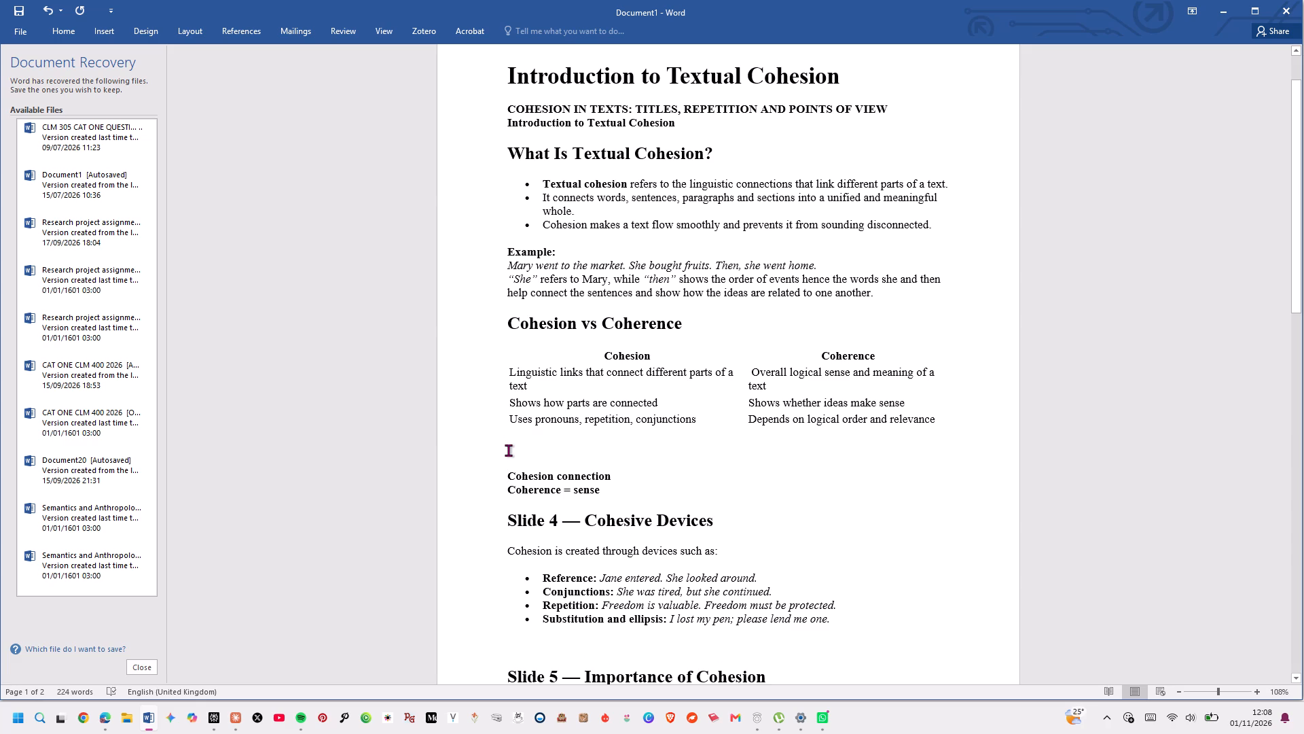
key(i)
key(BackSpace)
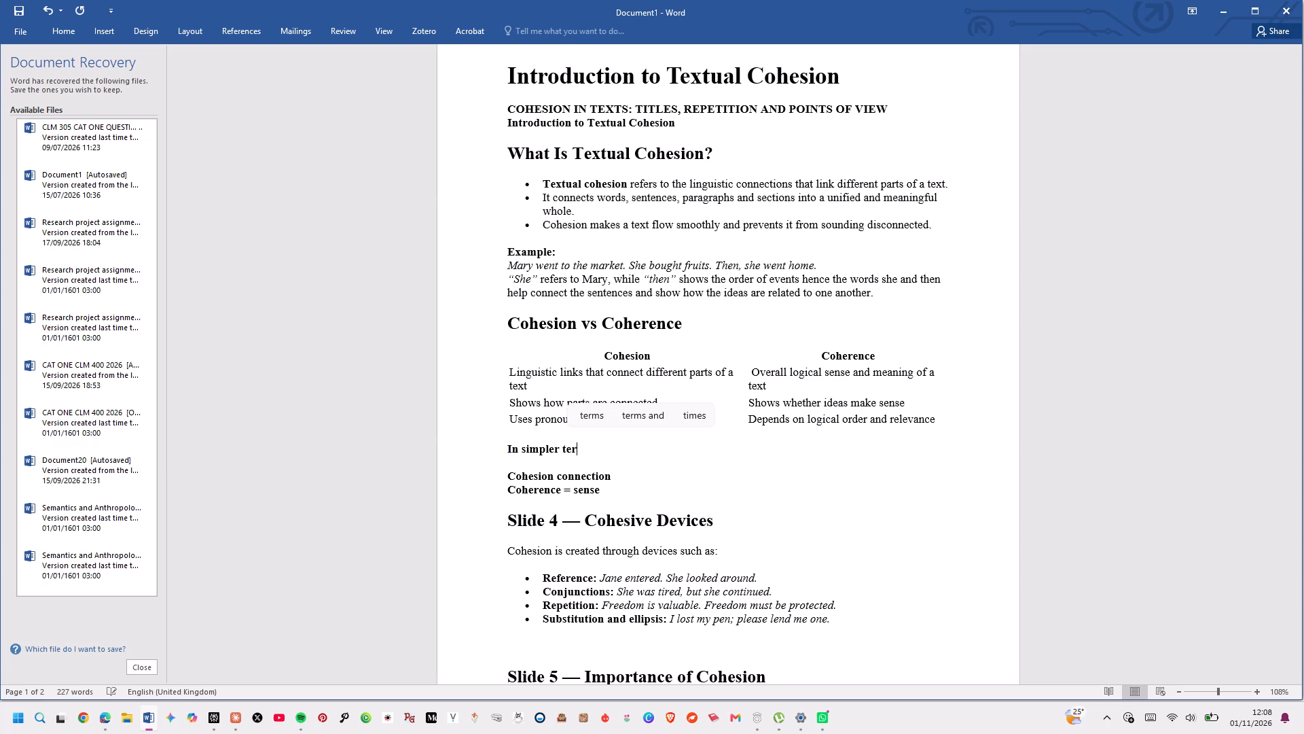
key(space)
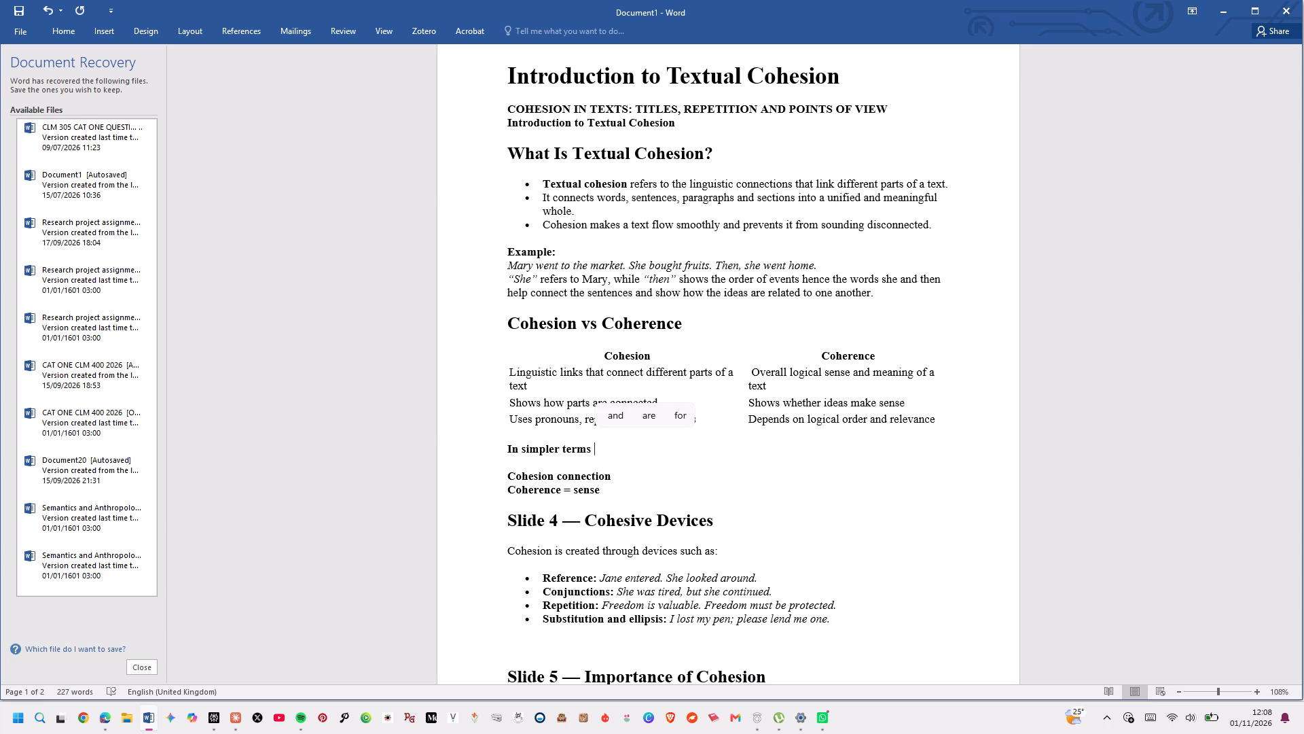
Insert "is" between "Cohesion" and "connection" in the line below "In simpler terms".
click(558, 472)
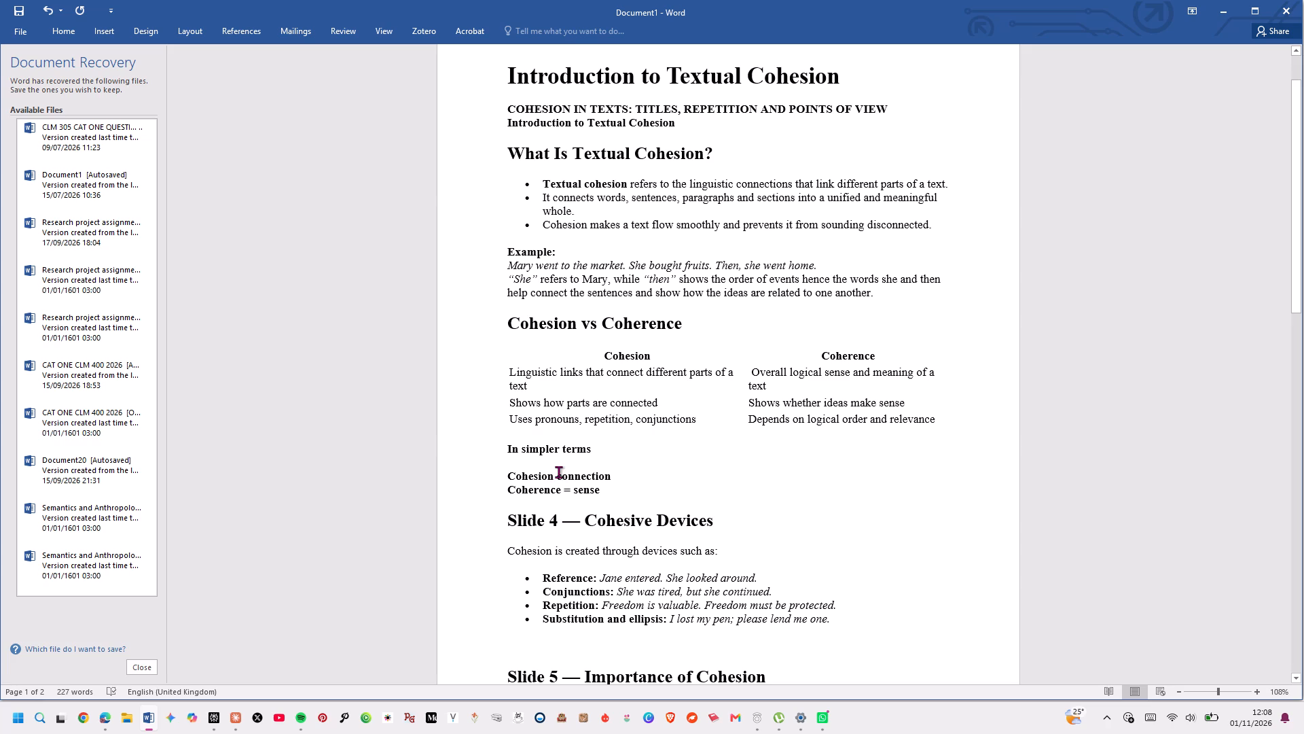
text(is)
key(space)
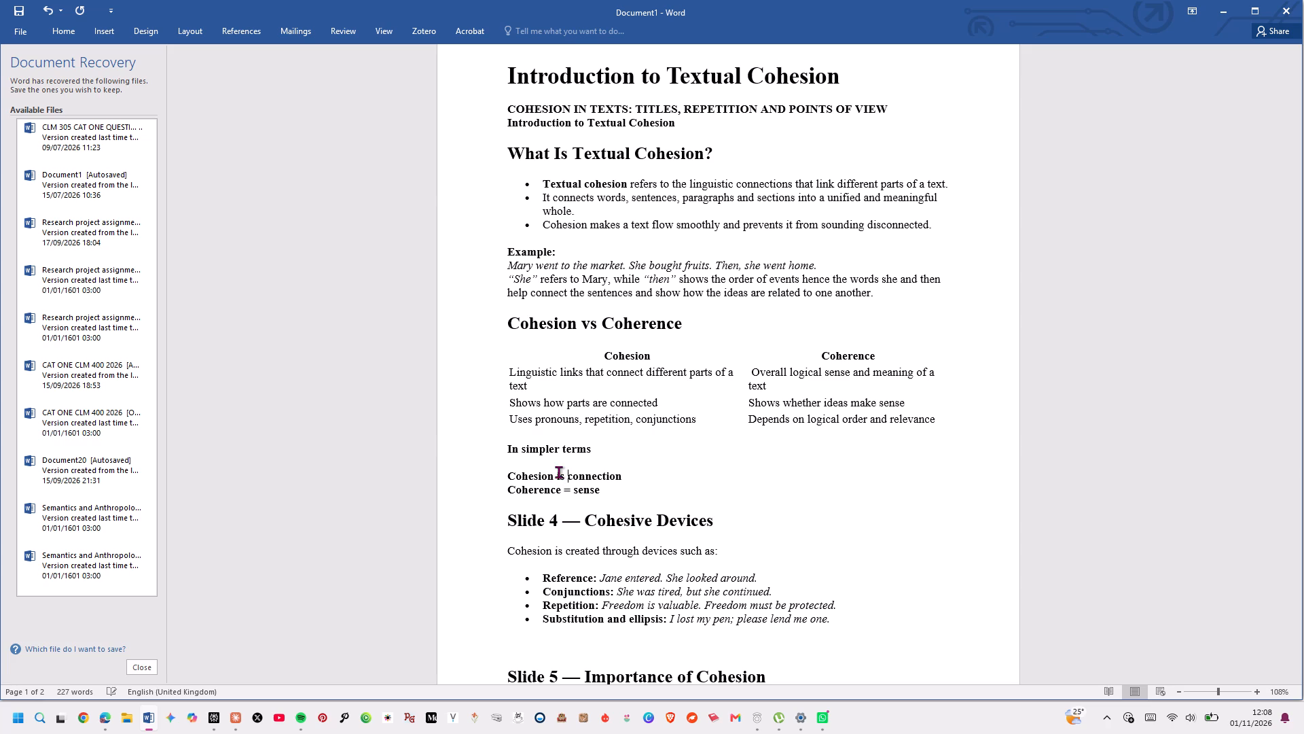
Reword the "Cohesion is connection" line to "Cohesion is how the parts of a text are connected", deleting the leftover word "connection".
key(h)
text(ow)
key(space)
text(the parts of)
key(space)
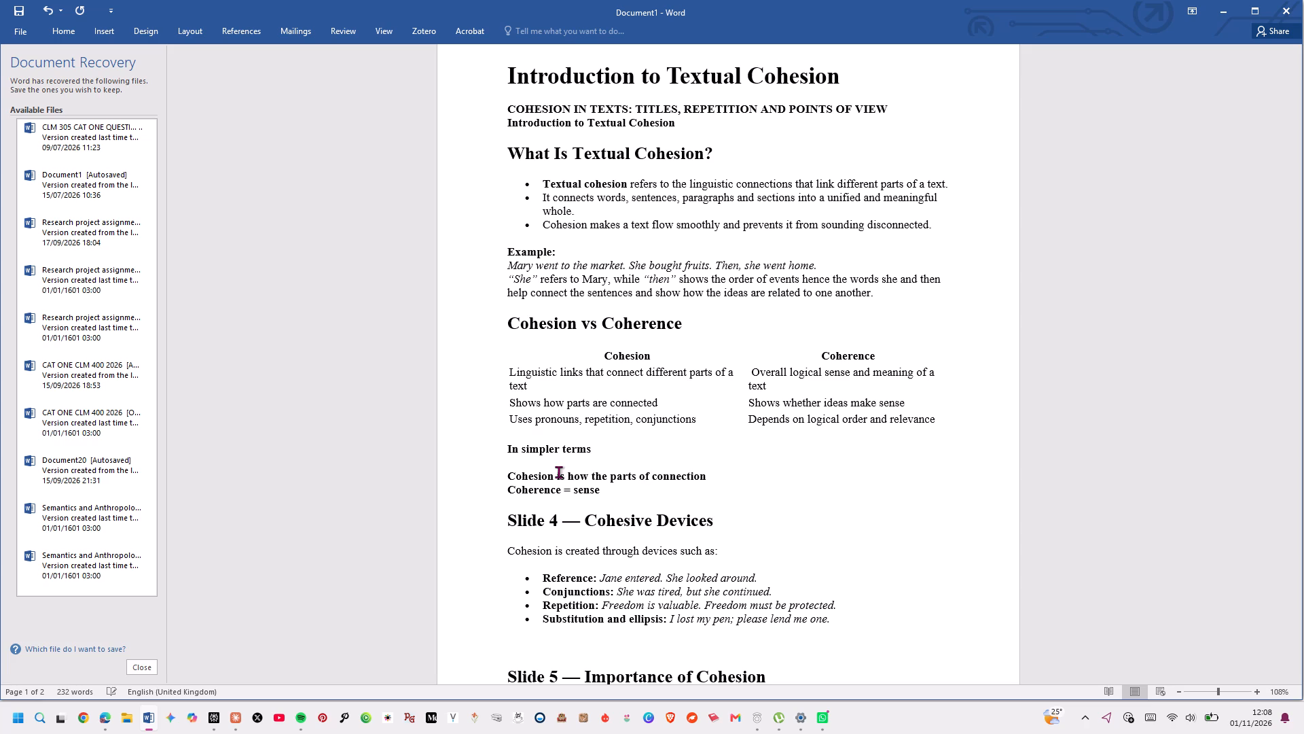
text(a)
key(space)
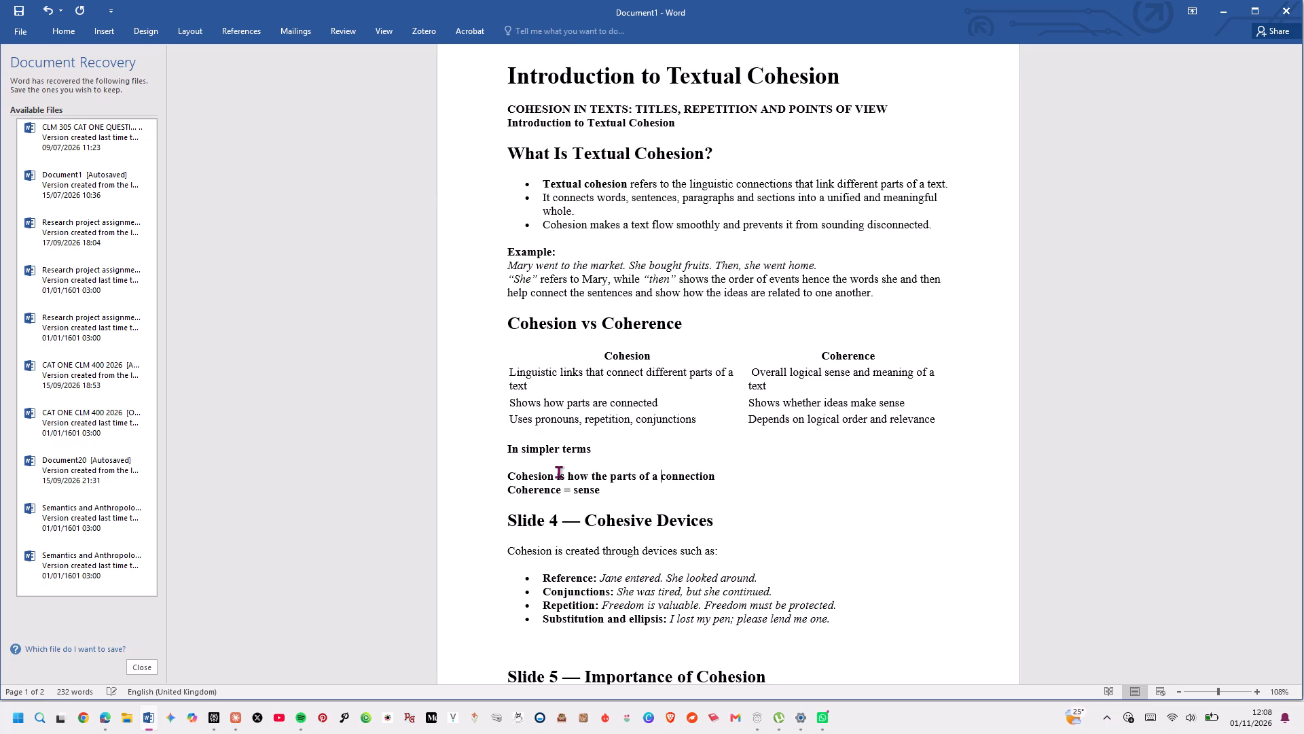
text(text are connected)
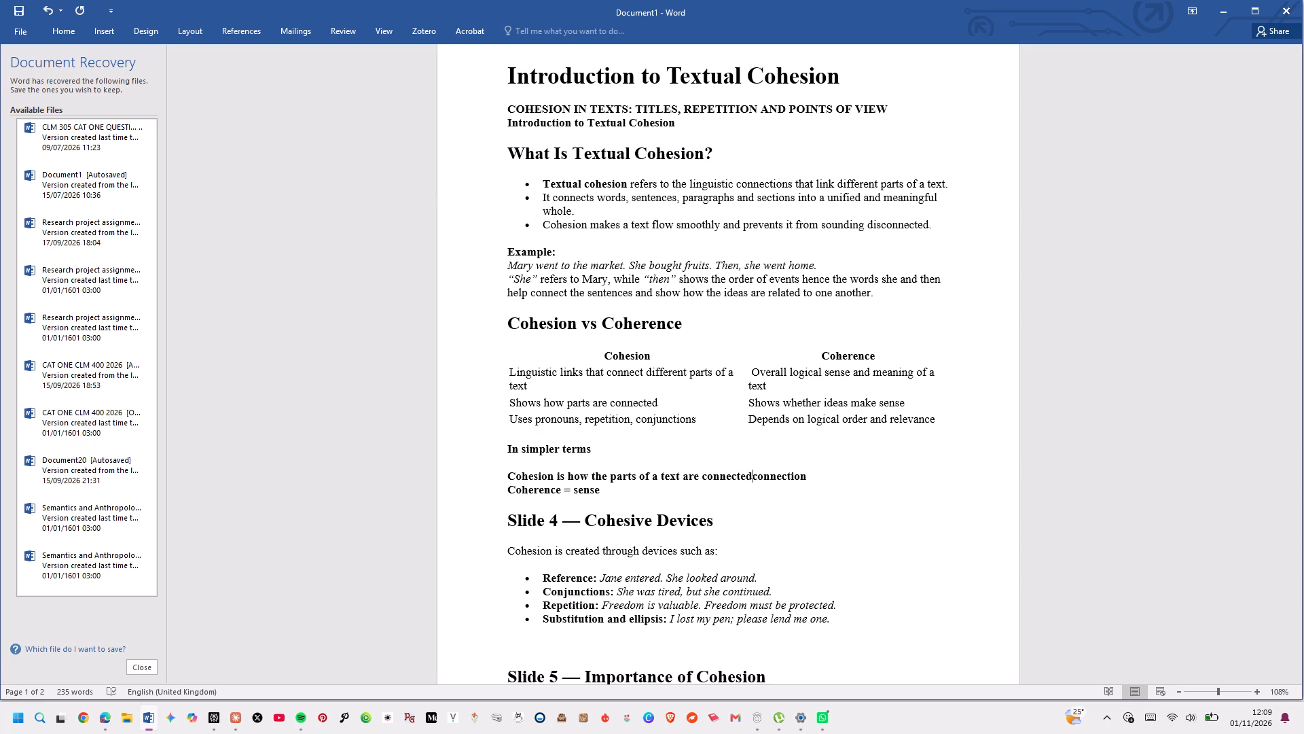
drag(811, 474, 806, 476)
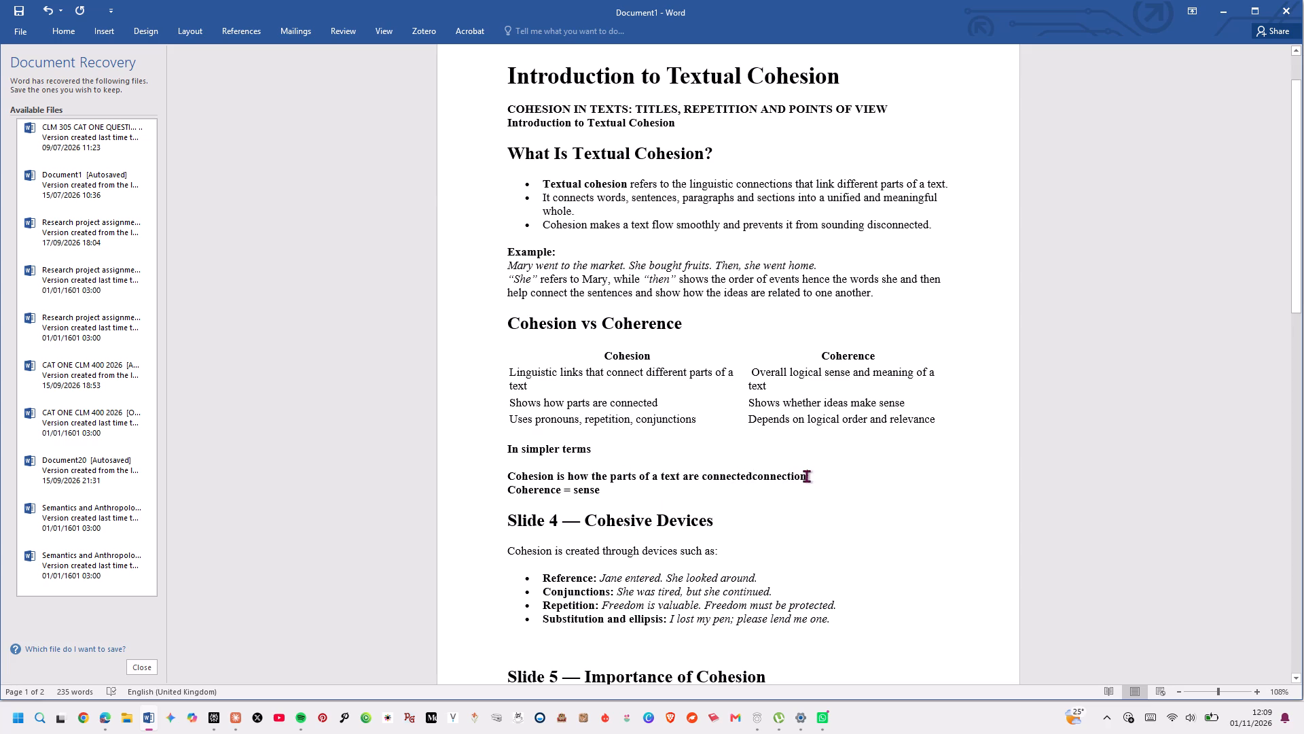
drag(806, 476, 757, 472)
drag(757, 472, 752, 472)
key(BackSpace)
Replace the equals sign in the "Coherence = sense" line so it reads "Coherence is how the whole text makes sense".
click(570, 486)
key(BackSpace)
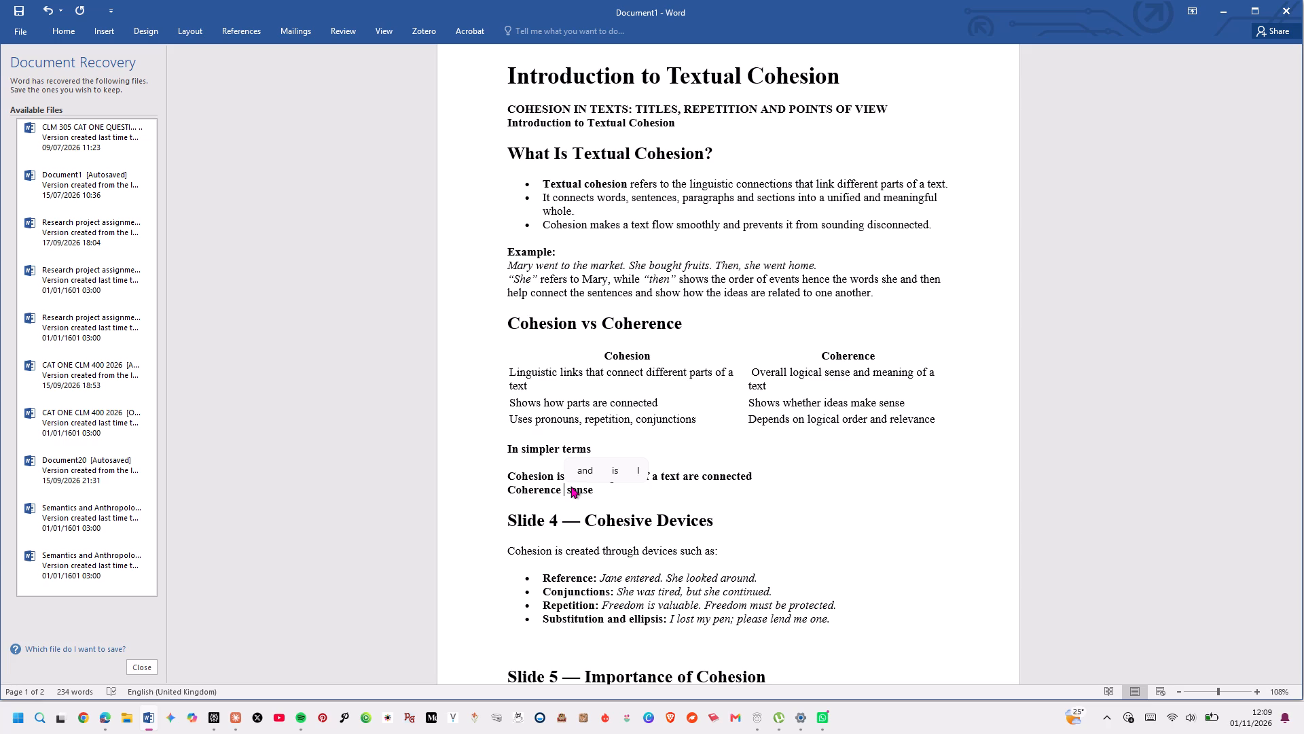
text(is)
key(space)
text(how the)
key(space)
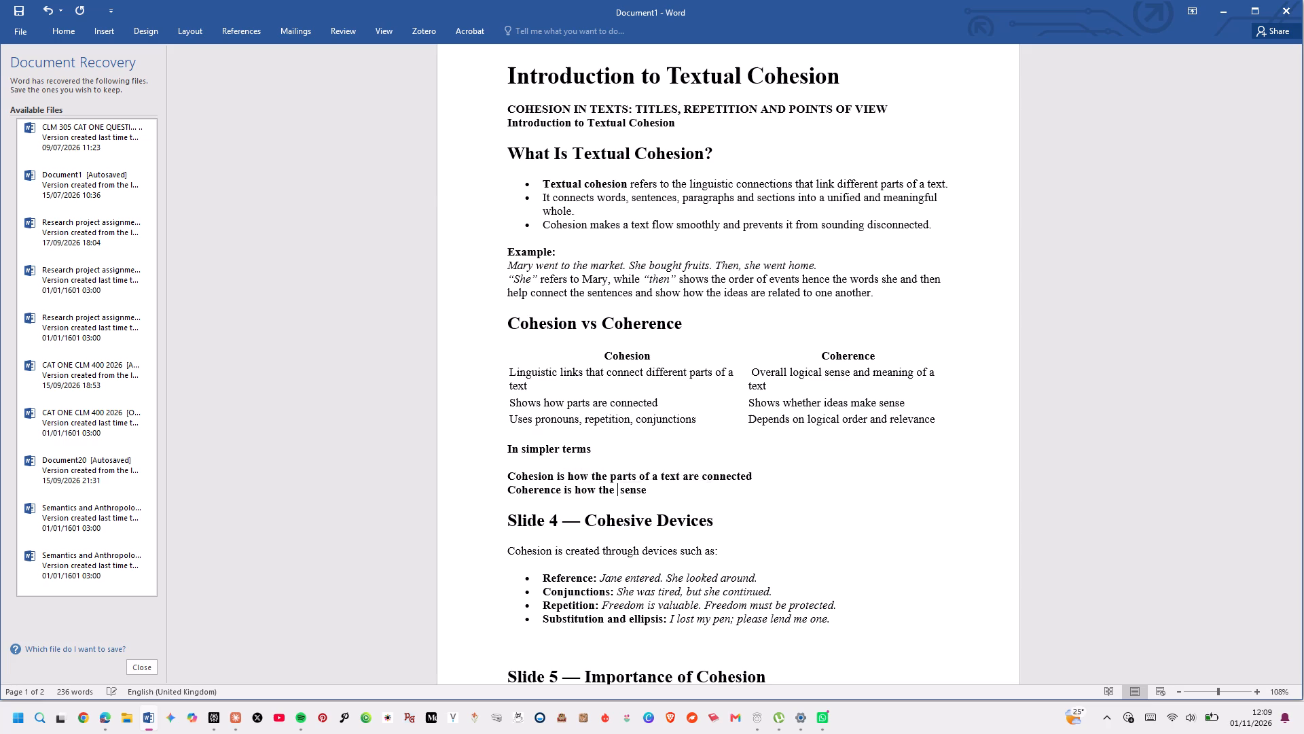
text(whole)
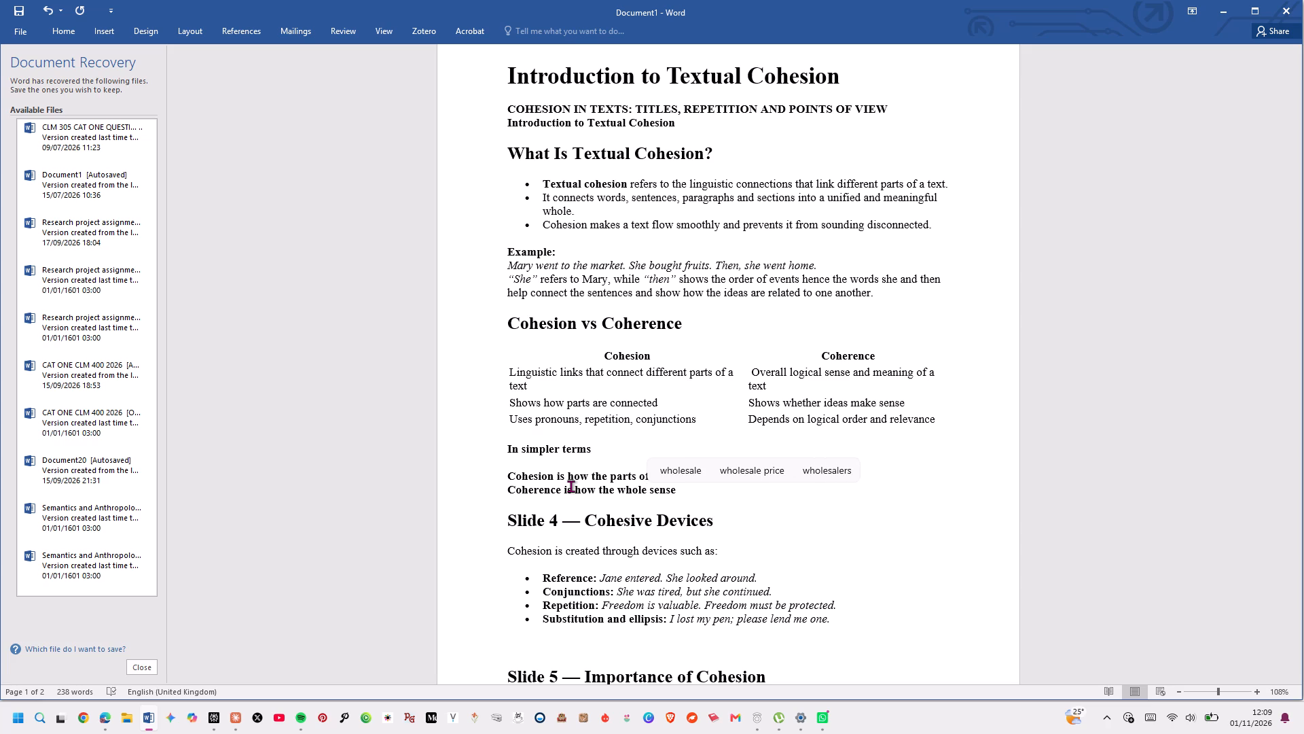
key(space)
text(text)
key(space)
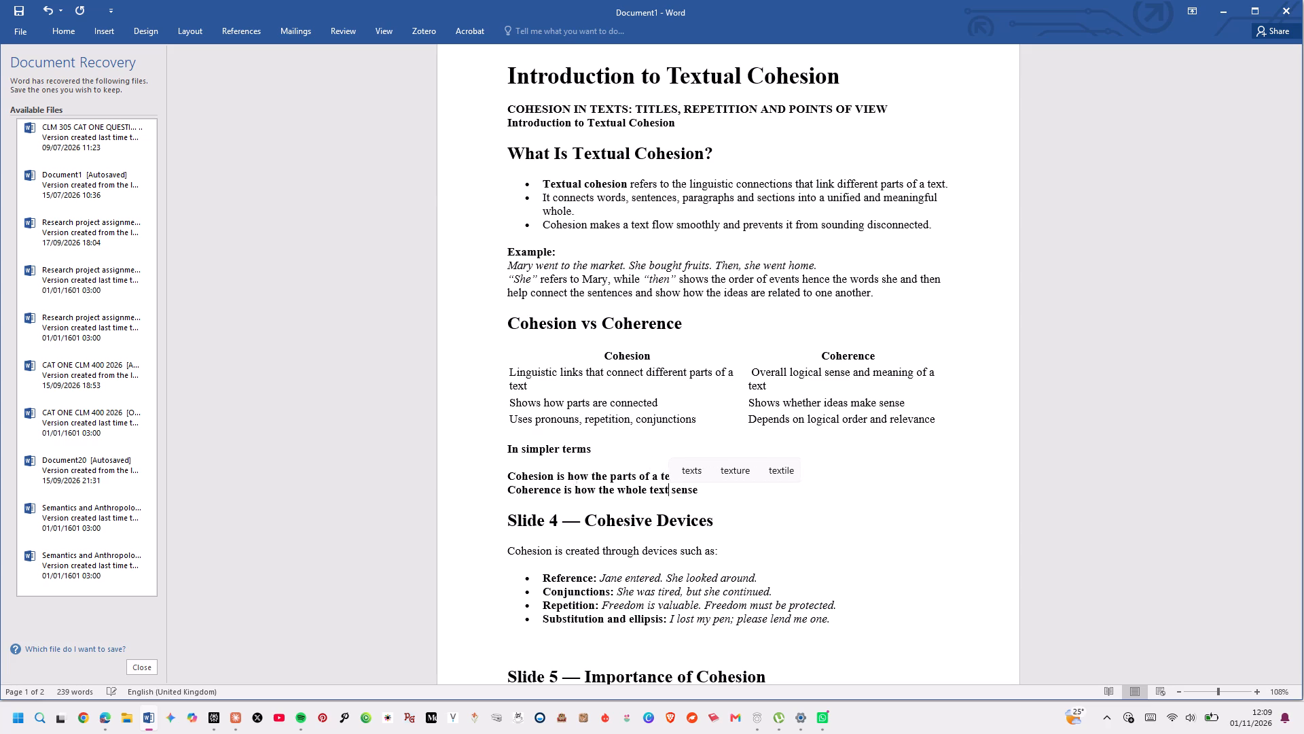
text(makes)
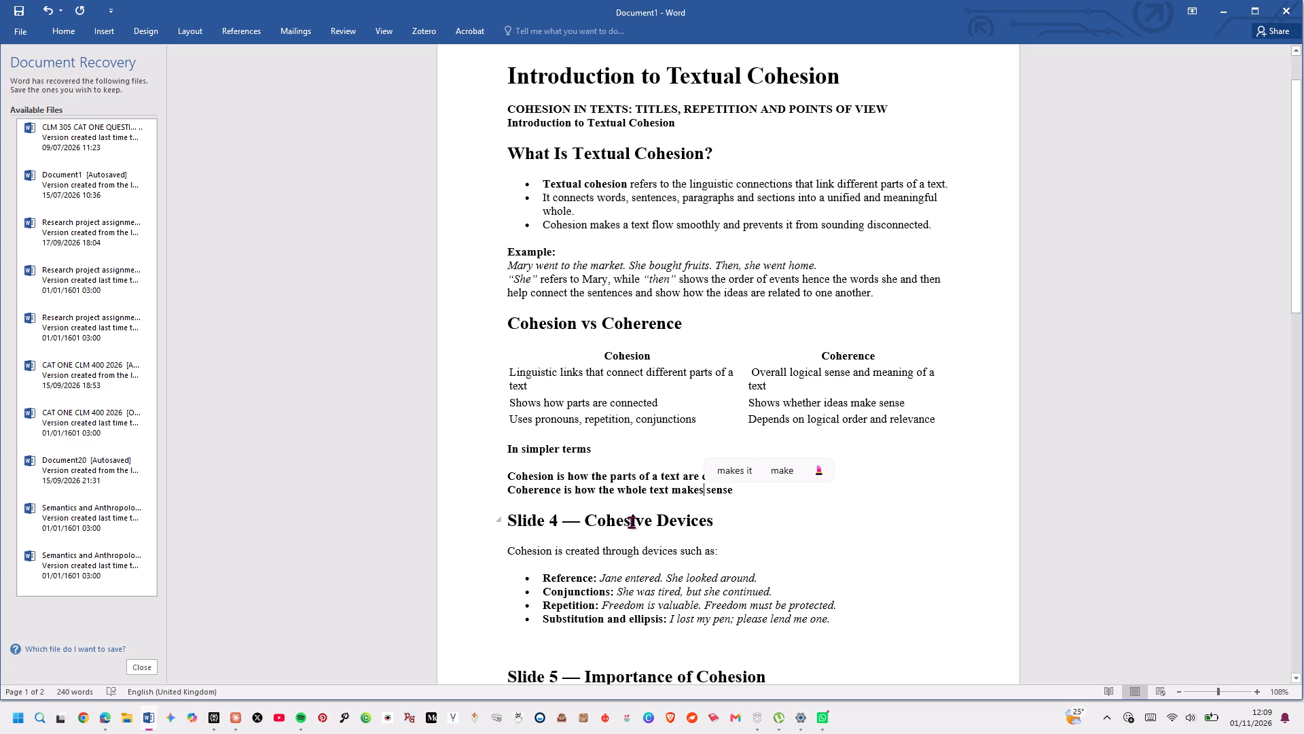
Delete the whole "Slide 4 — Cohesive Devices" section, including its heading, intro line, bullets and trailing blank line.
scroll(573, 580, down, 1)
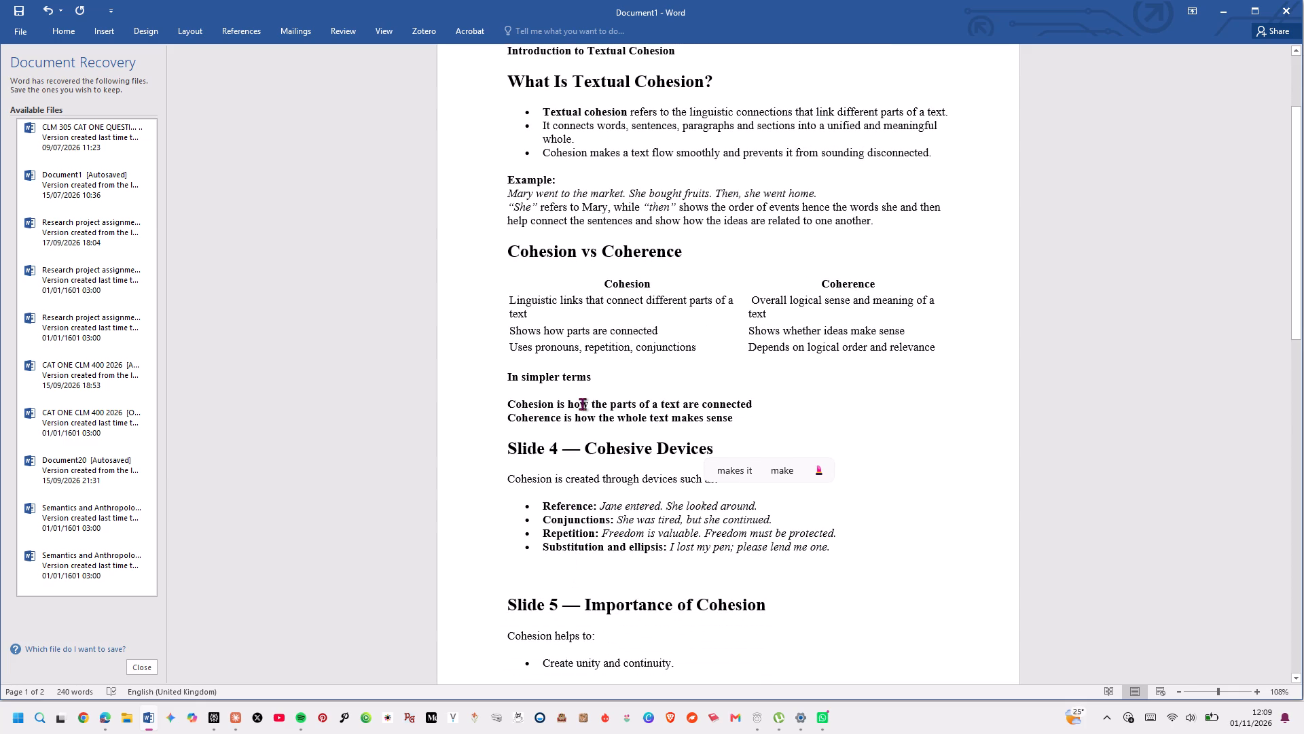
click(506, 442)
drag(506, 442, 847, 554)
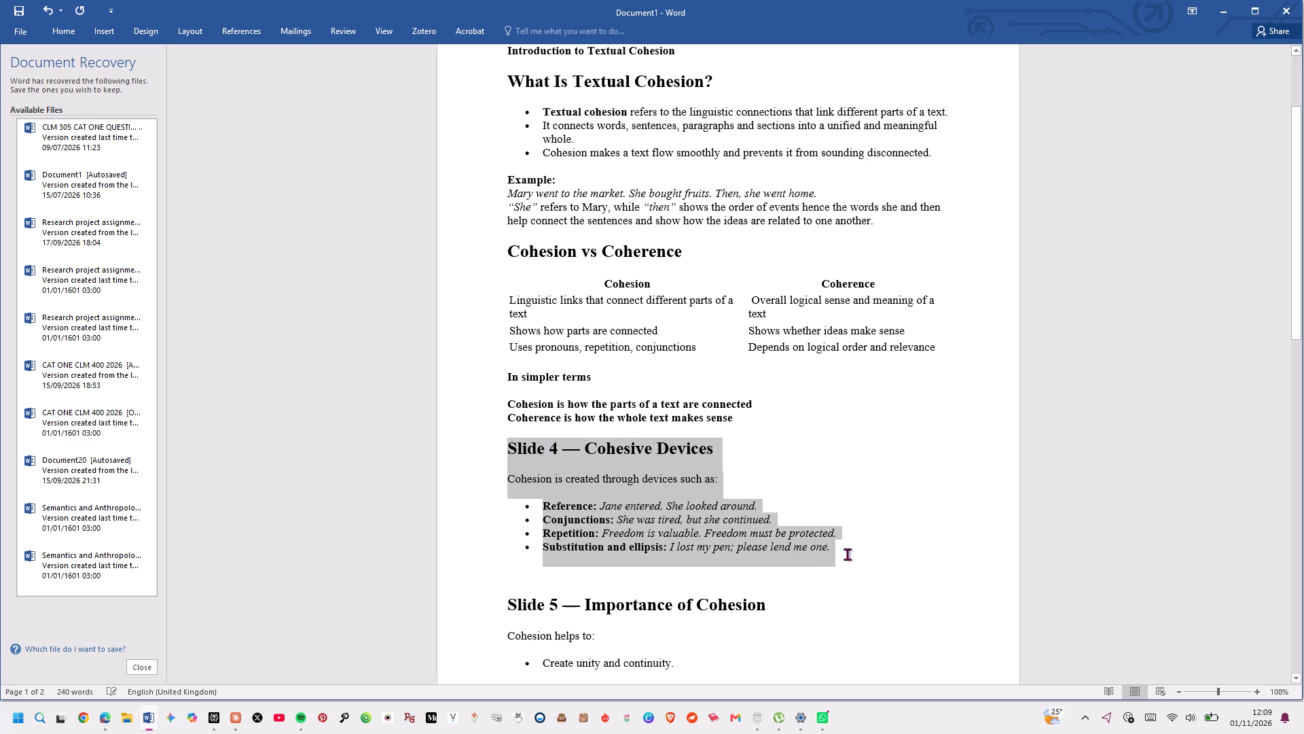
drag(847, 554, 835, 568)
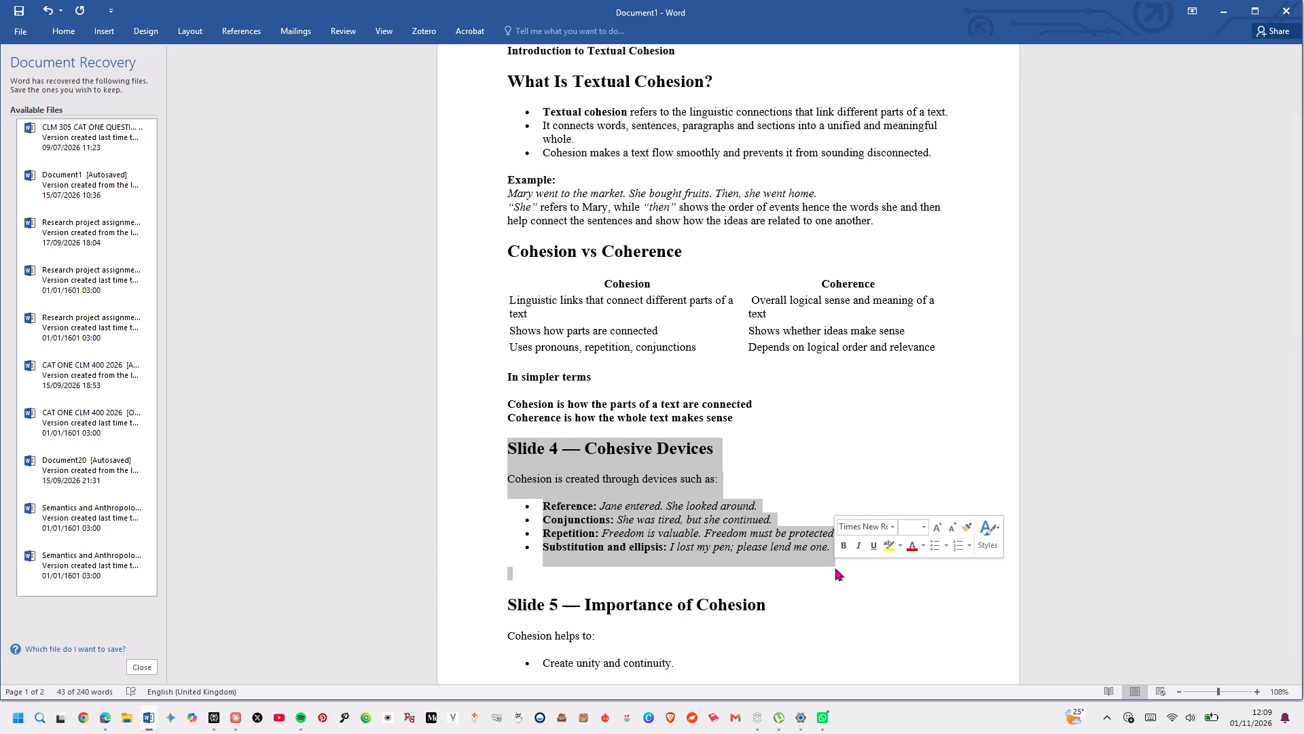
key(BackSpace)
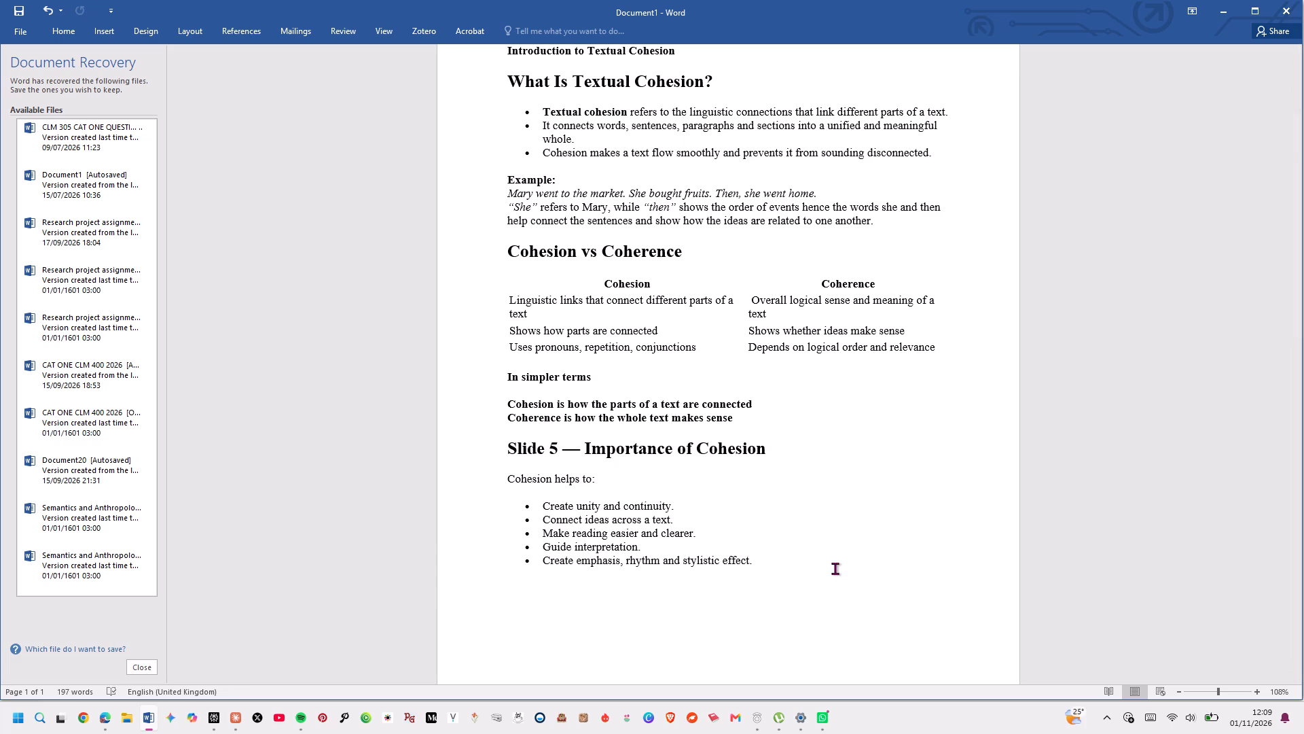
Remove the "Slide 5 —" prefix from the "Importance of Cohesion" heading.
double_click(507, 447)
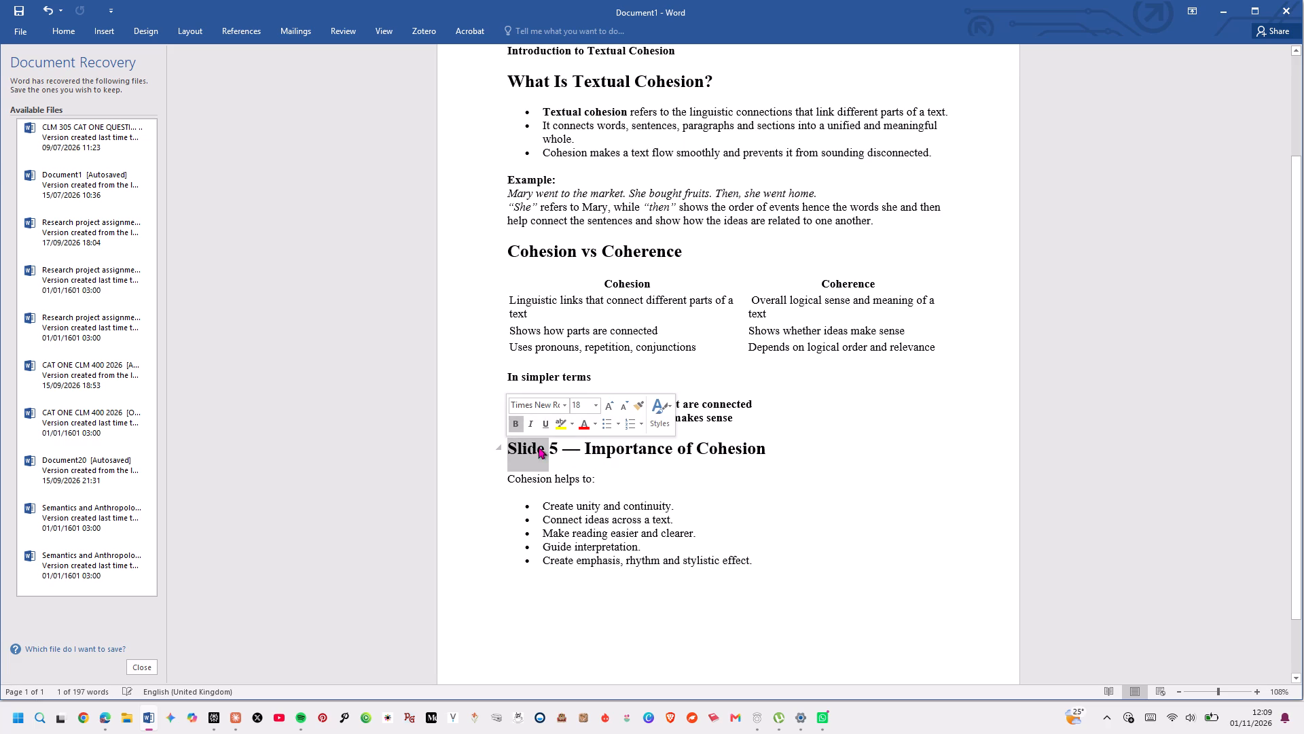
click(577, 449)
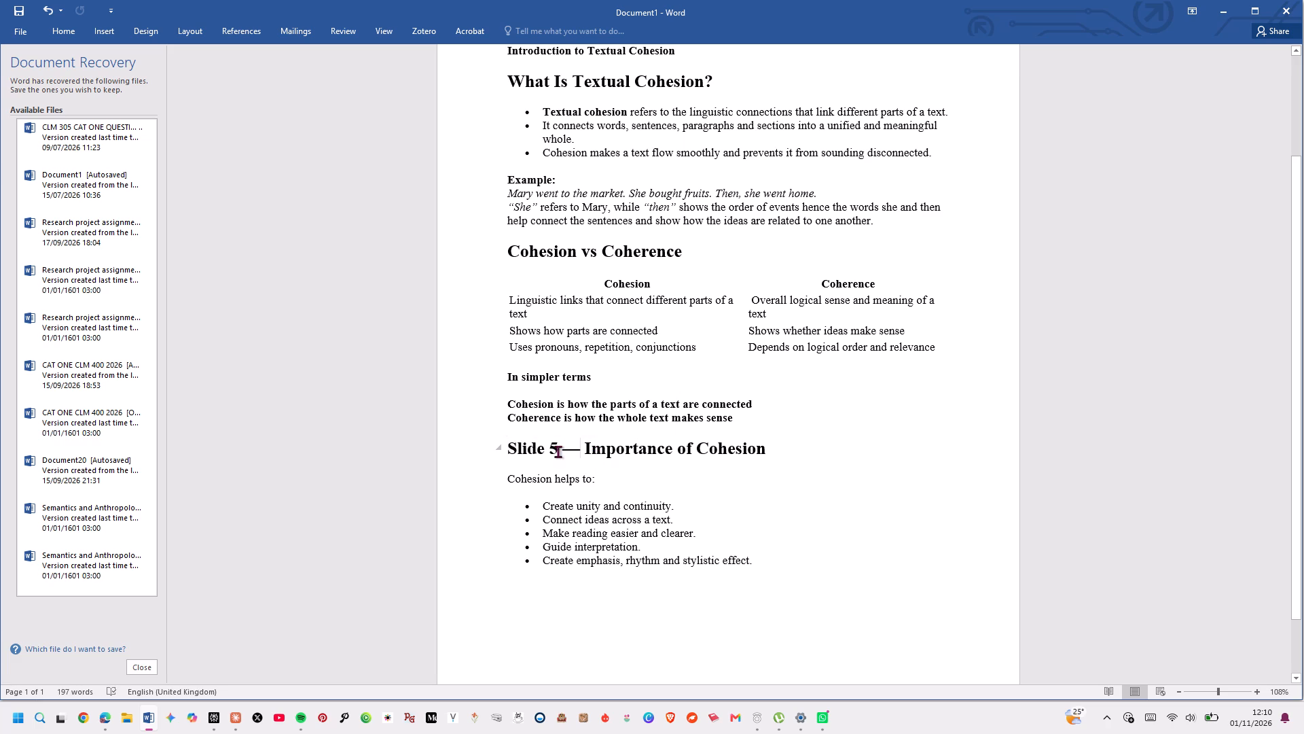
click(511, 449)
drag(511, 449, 568, 450)
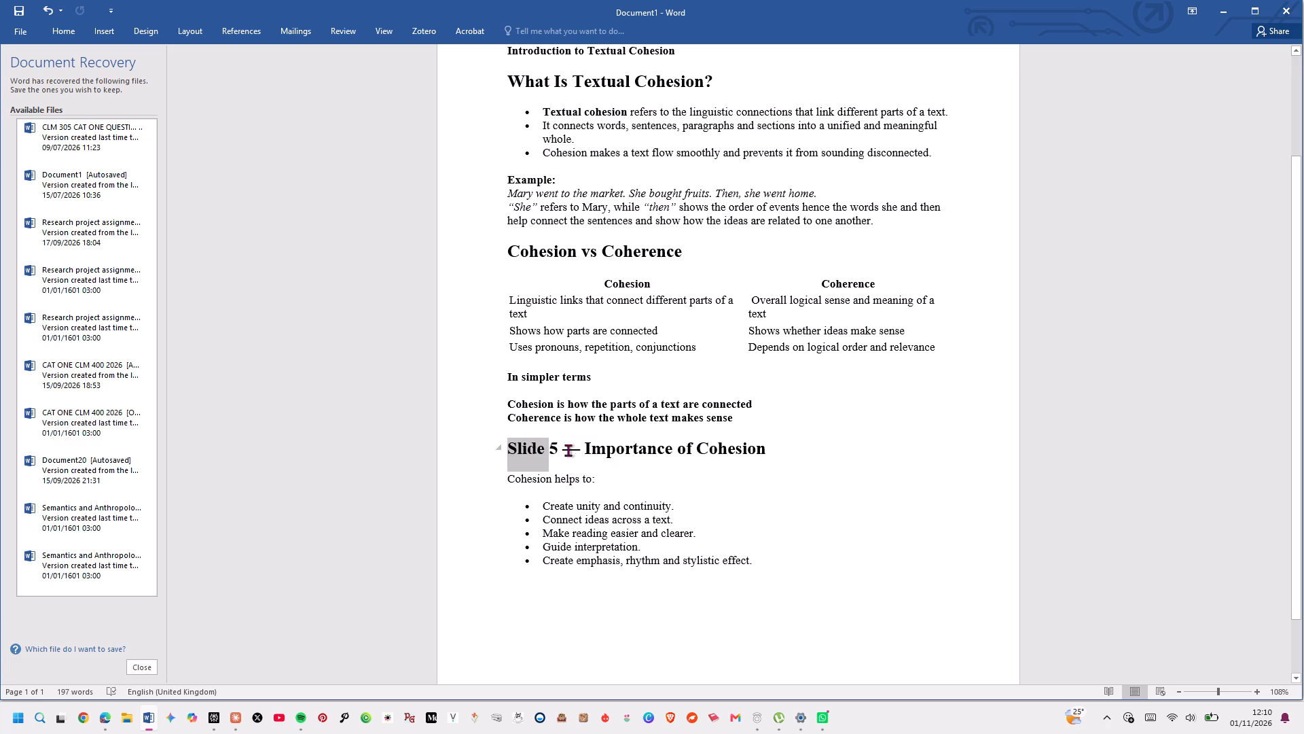
drag(568, 450, 581, 454)
key(BackSpace)
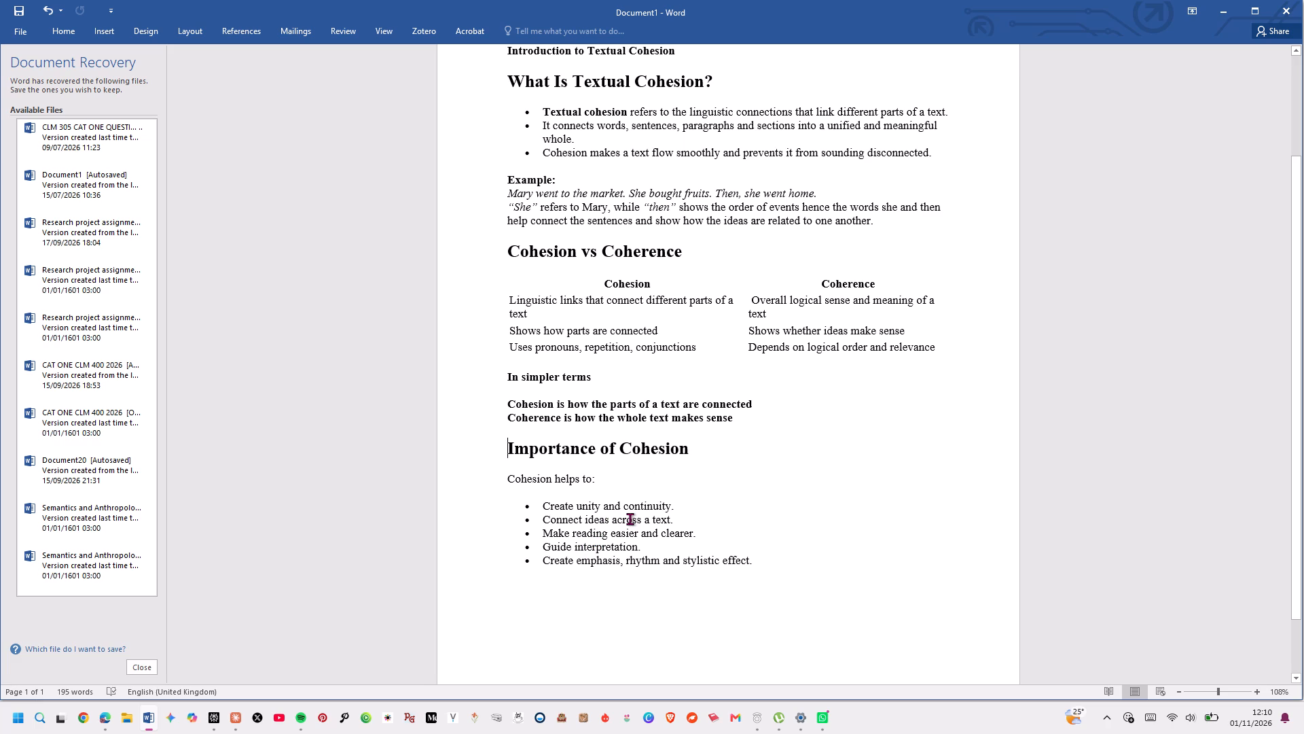
Extend the first bullet under "Cohesion helps to:" to read "Create unity and continuity in a text.".
click(671, 508)
key(space)
text(in)
key(space)
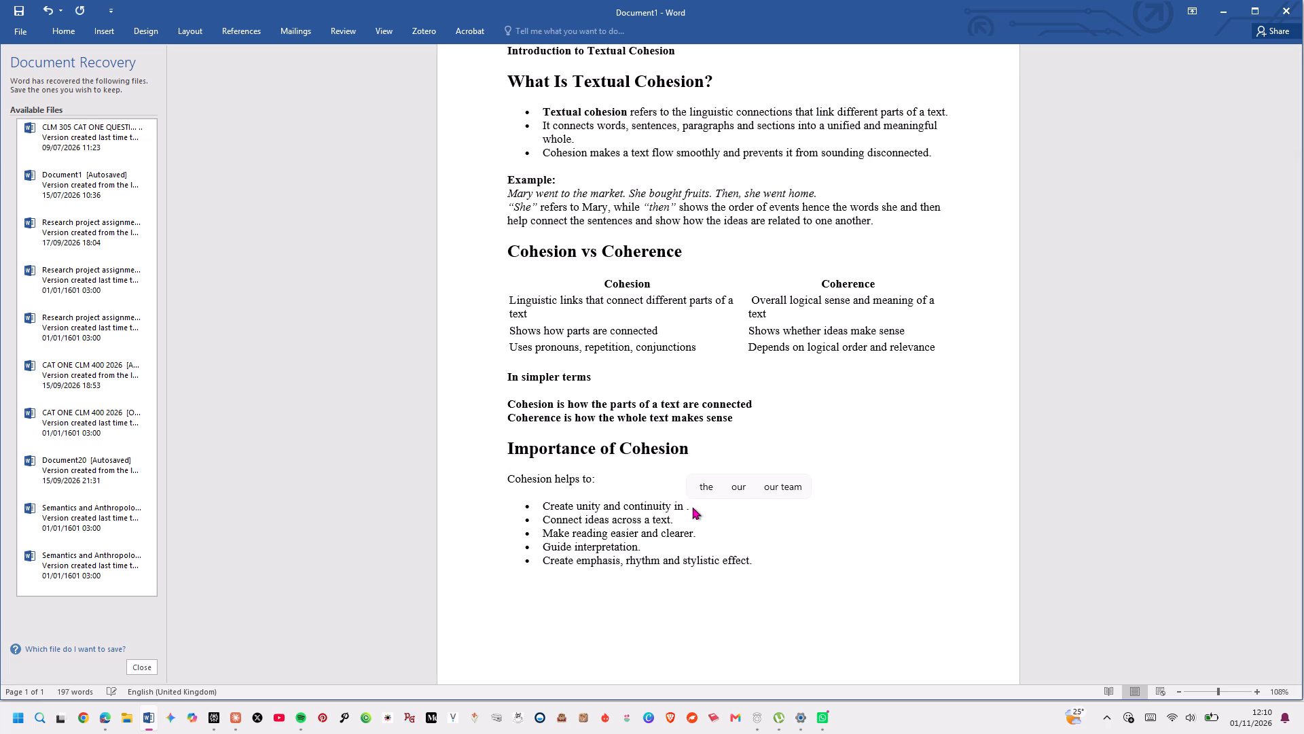
text(a y)
text(ext)
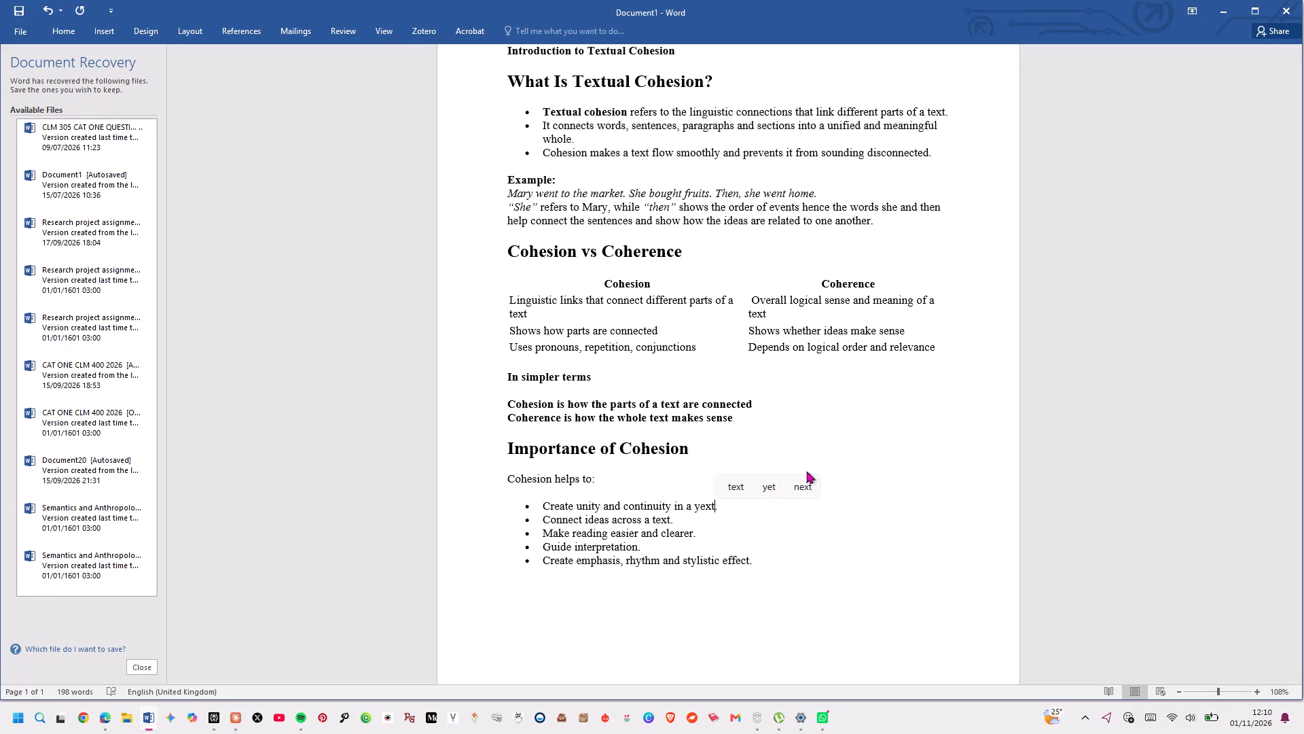
click(741, 482)
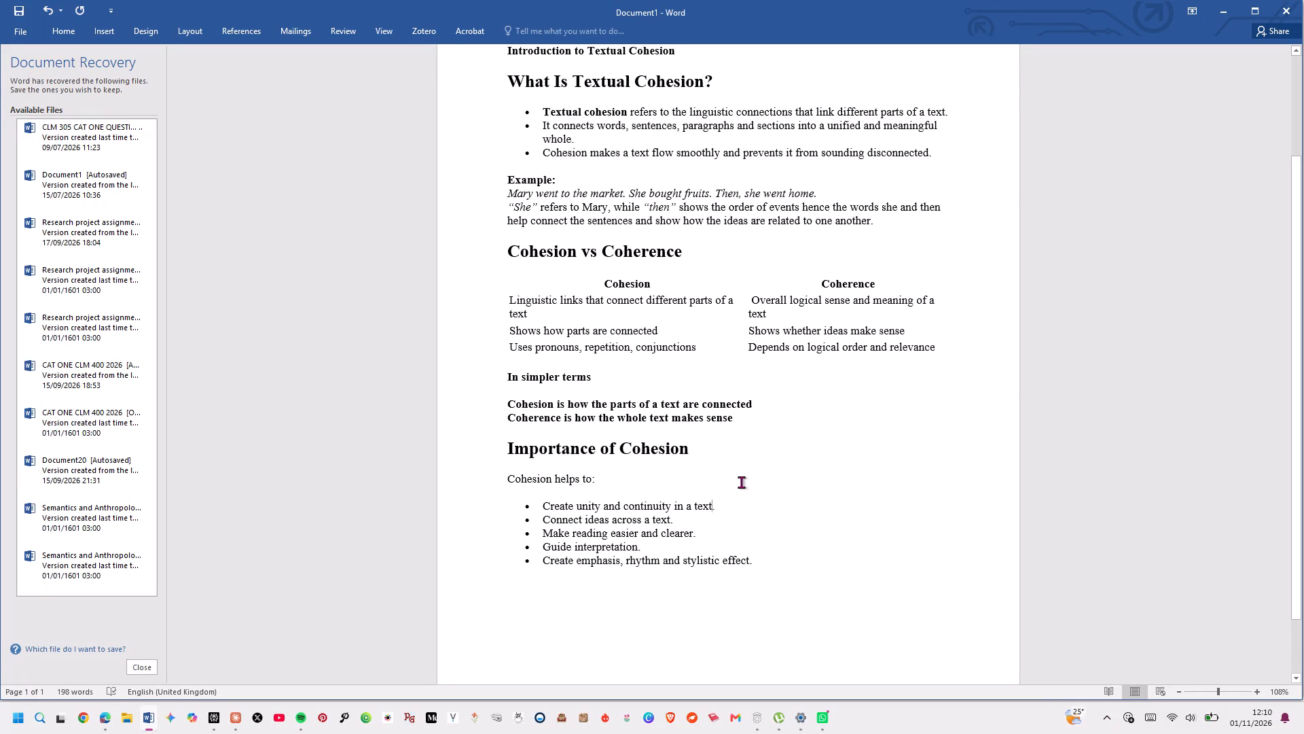
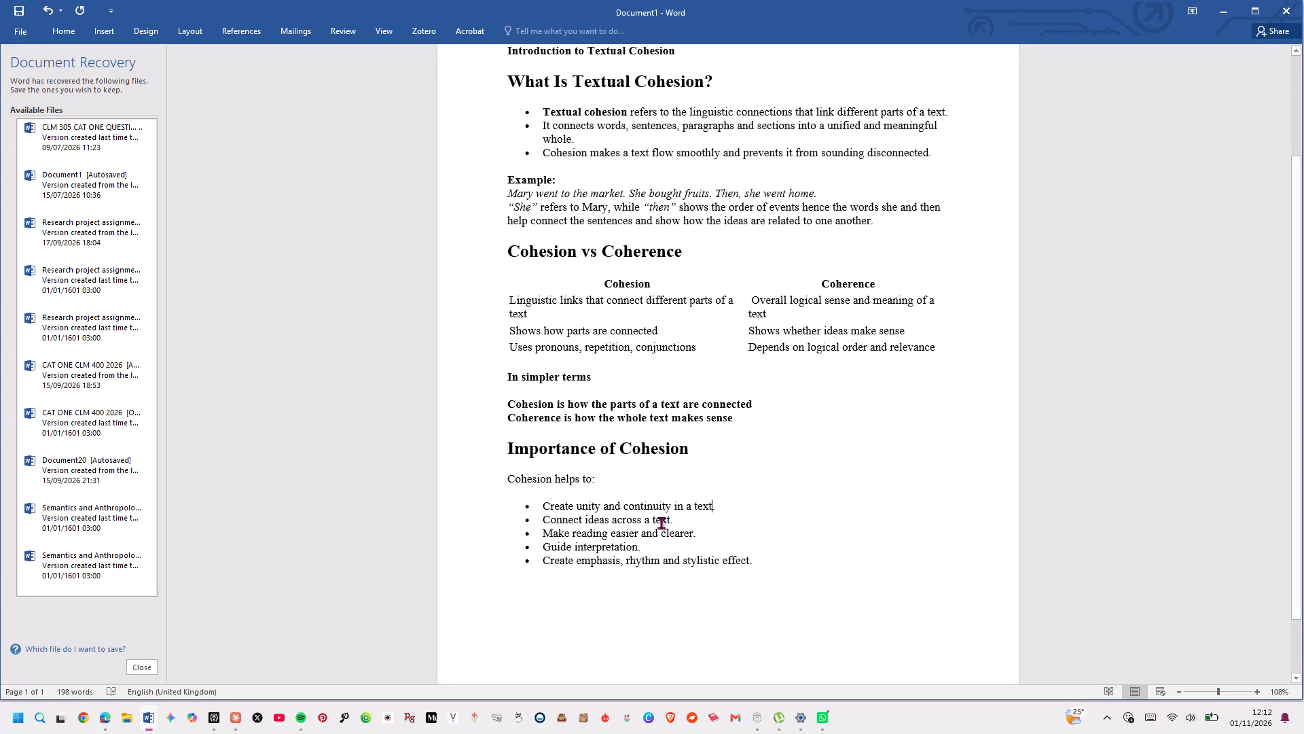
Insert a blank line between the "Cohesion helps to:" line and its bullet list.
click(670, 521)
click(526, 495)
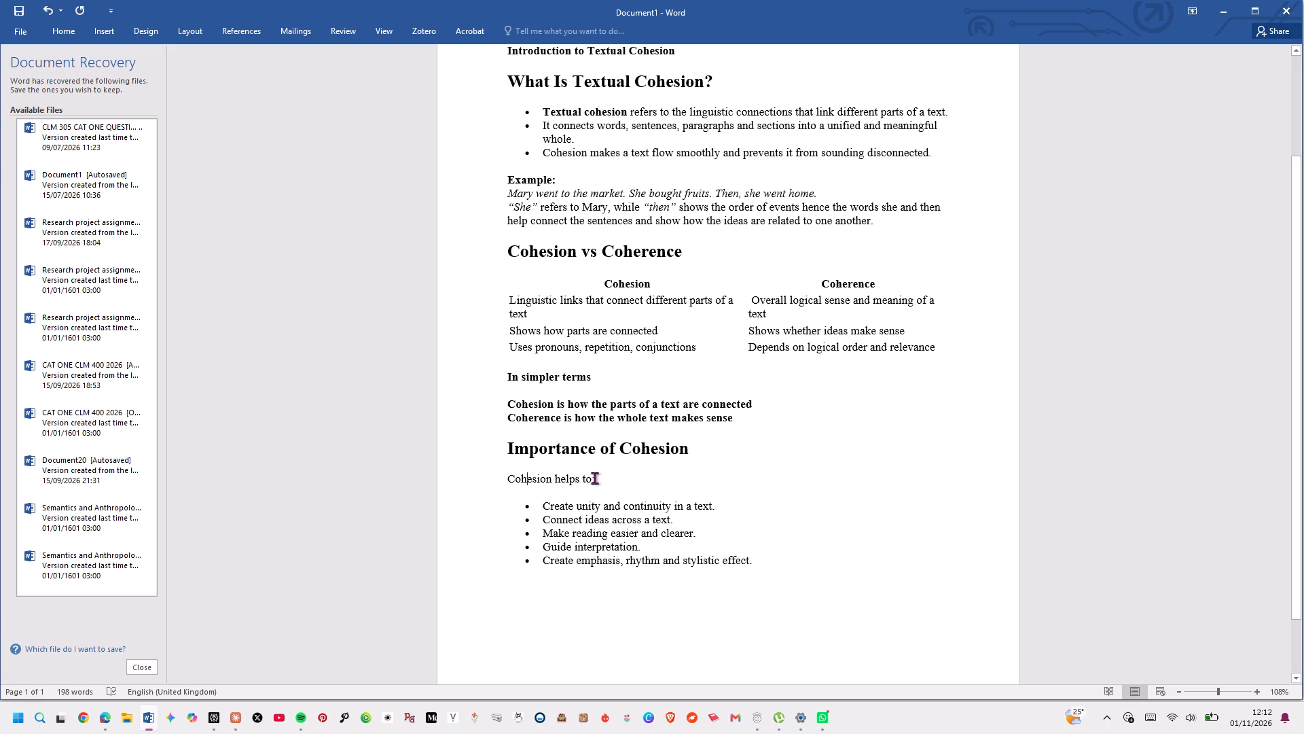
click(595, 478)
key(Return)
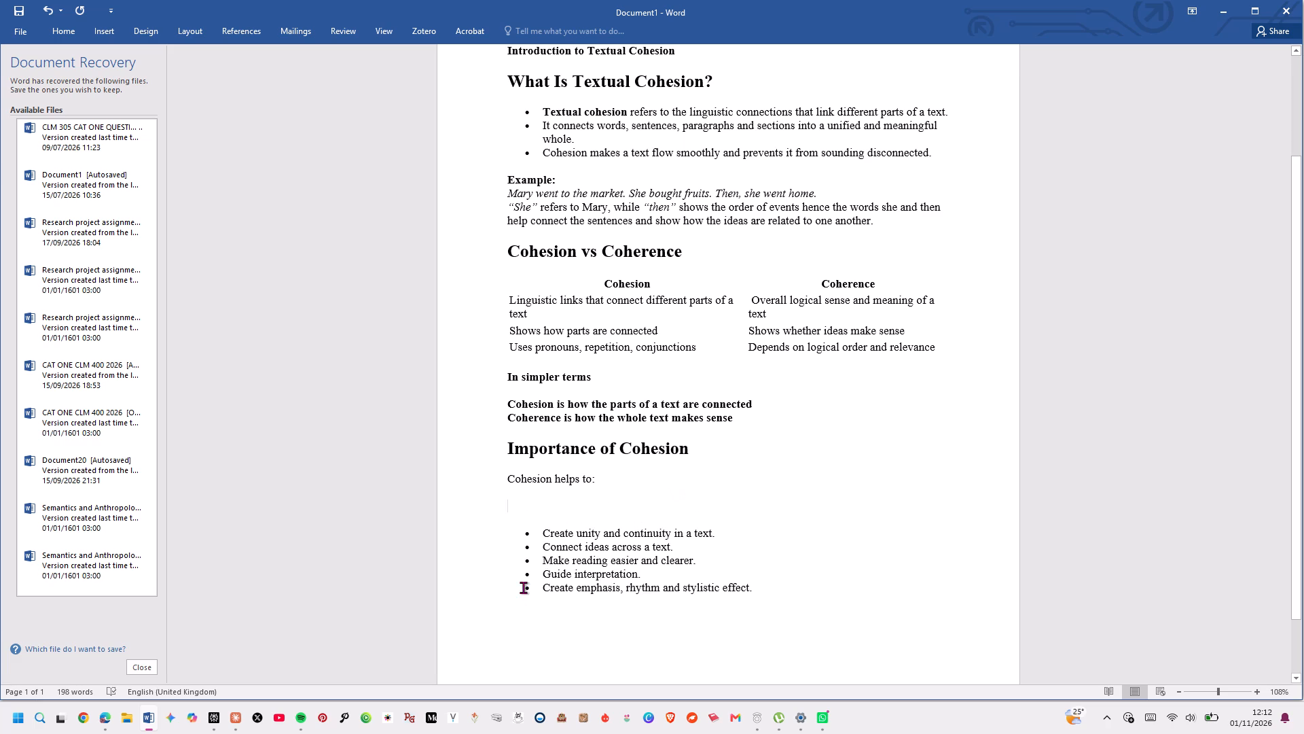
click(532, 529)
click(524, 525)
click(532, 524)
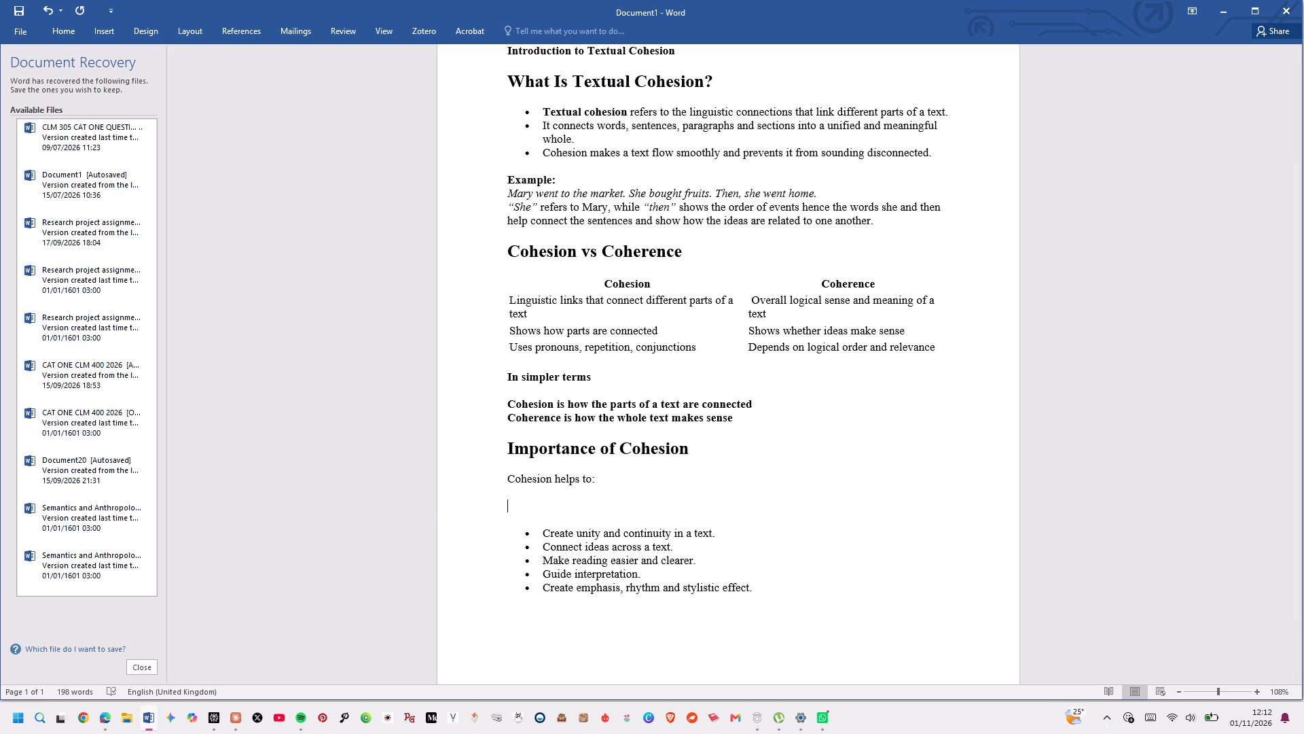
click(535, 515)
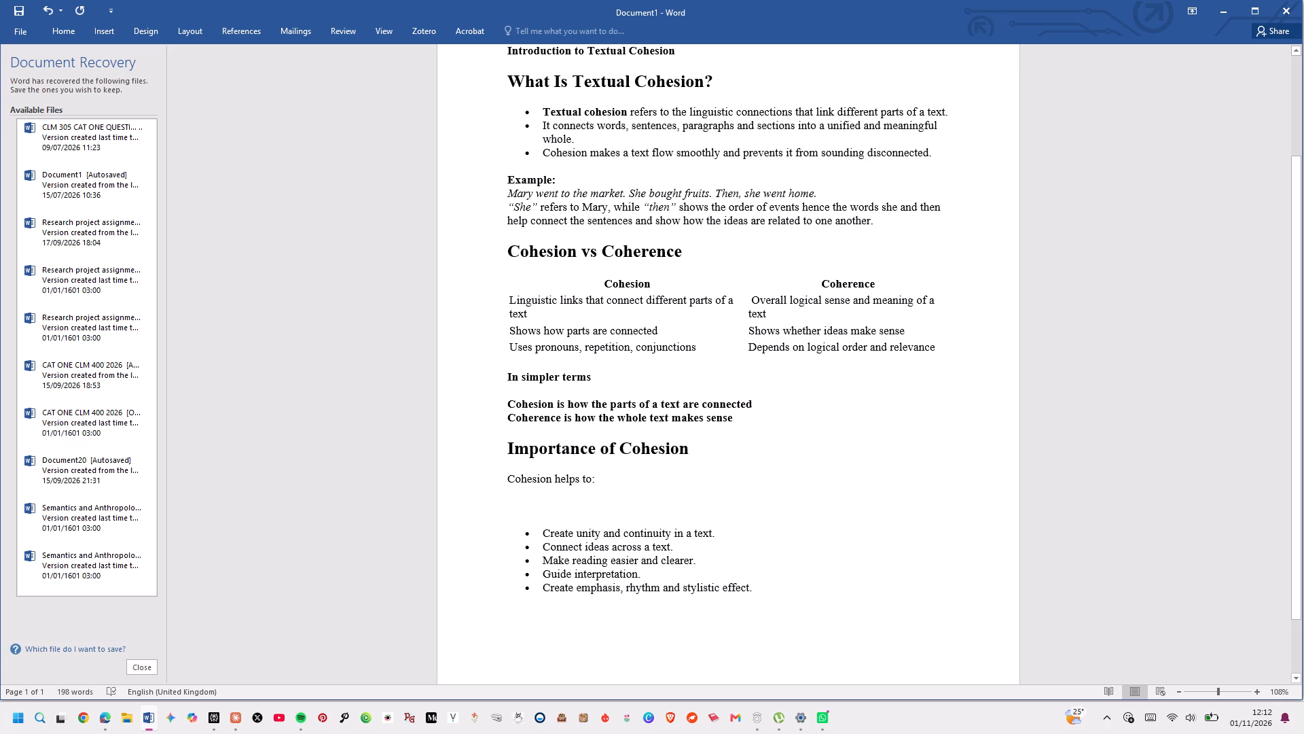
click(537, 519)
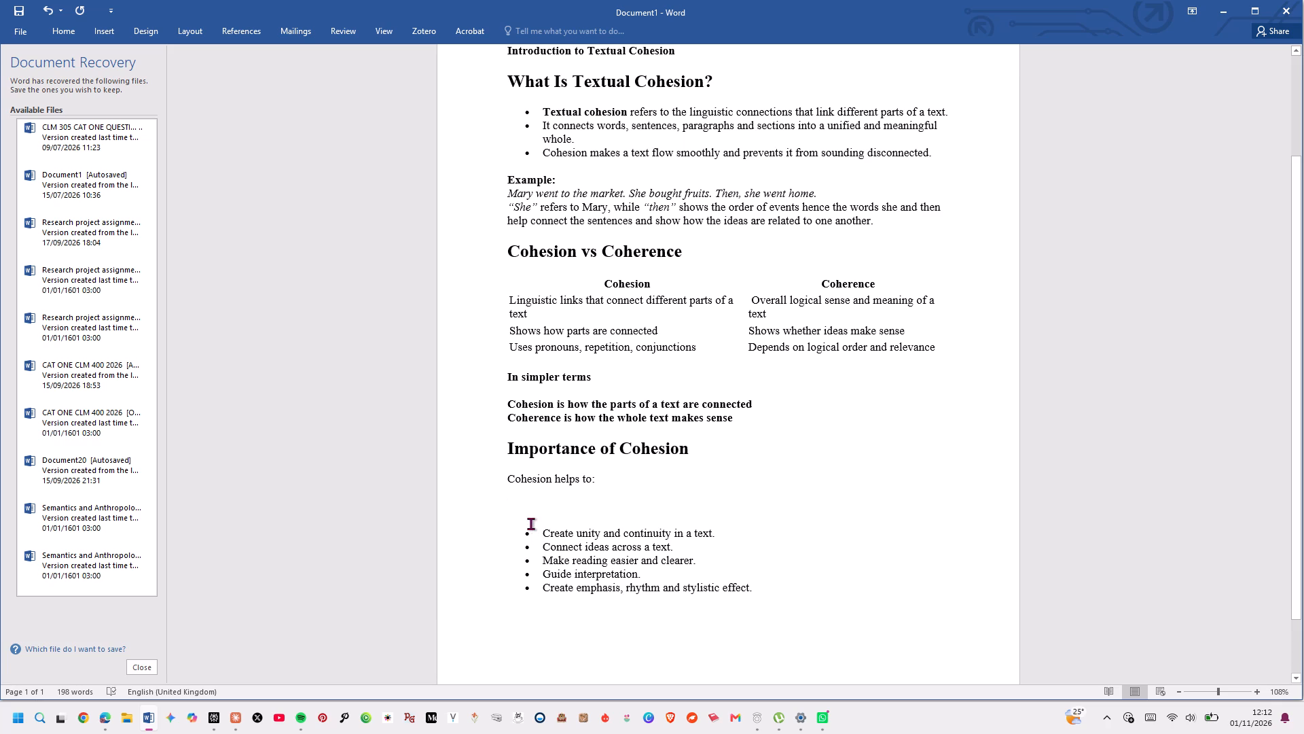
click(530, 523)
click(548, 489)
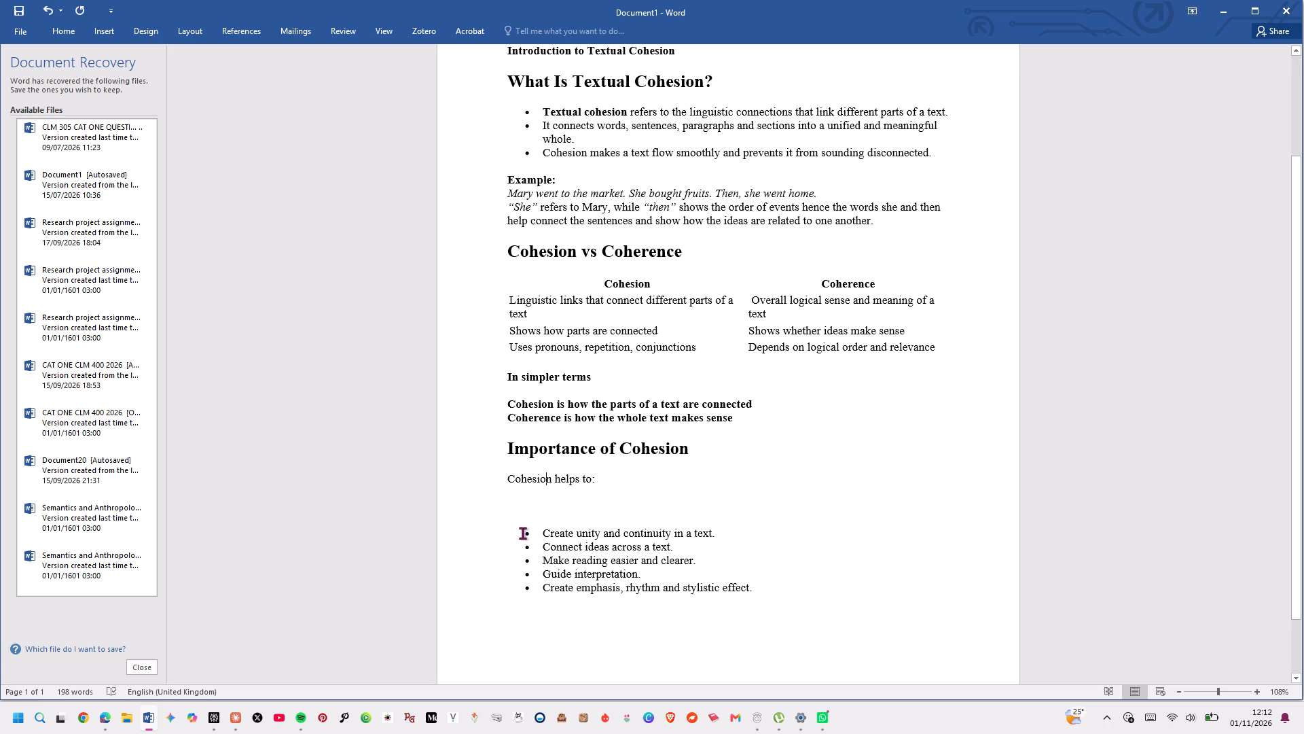
Delete the text of the five bullets under "Cohesion helps to:", leaving a single bullet.
click(522, 533)
drag(522, 533, 733, 582)
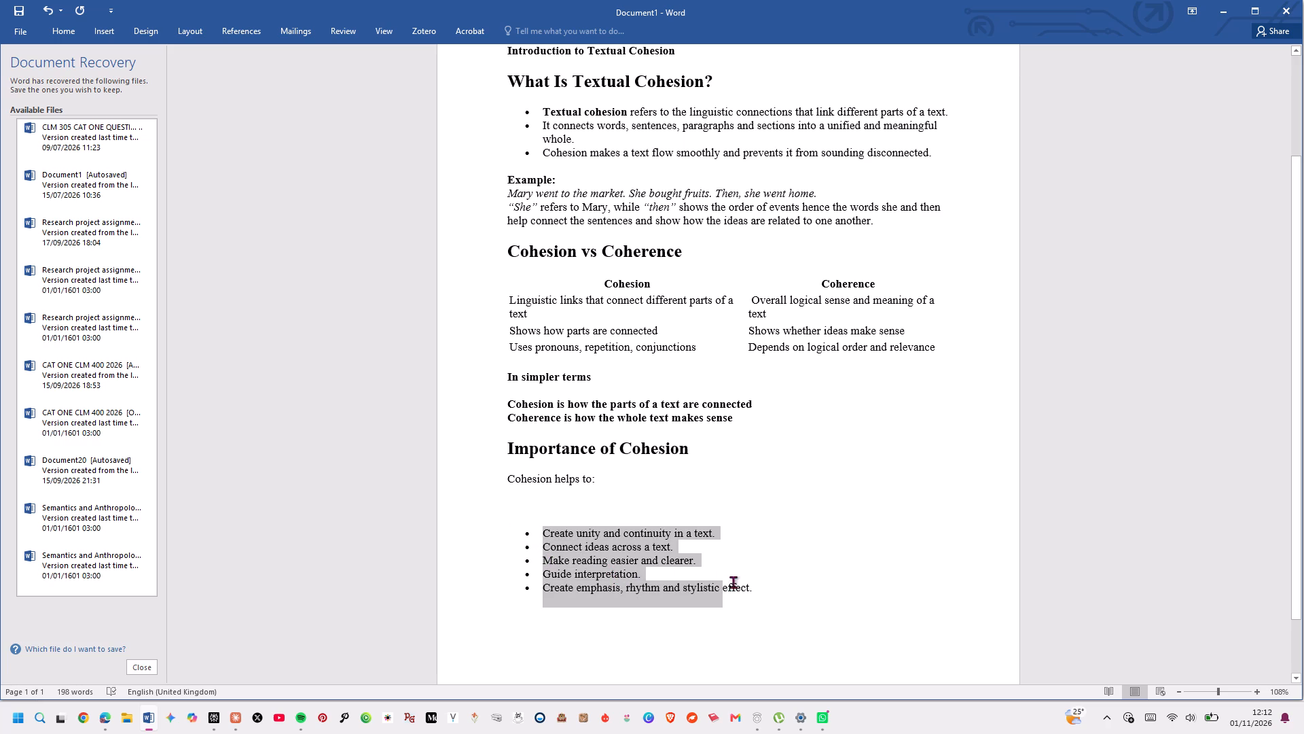
drag(733, 582, 739, 588)
key(BackSpace)
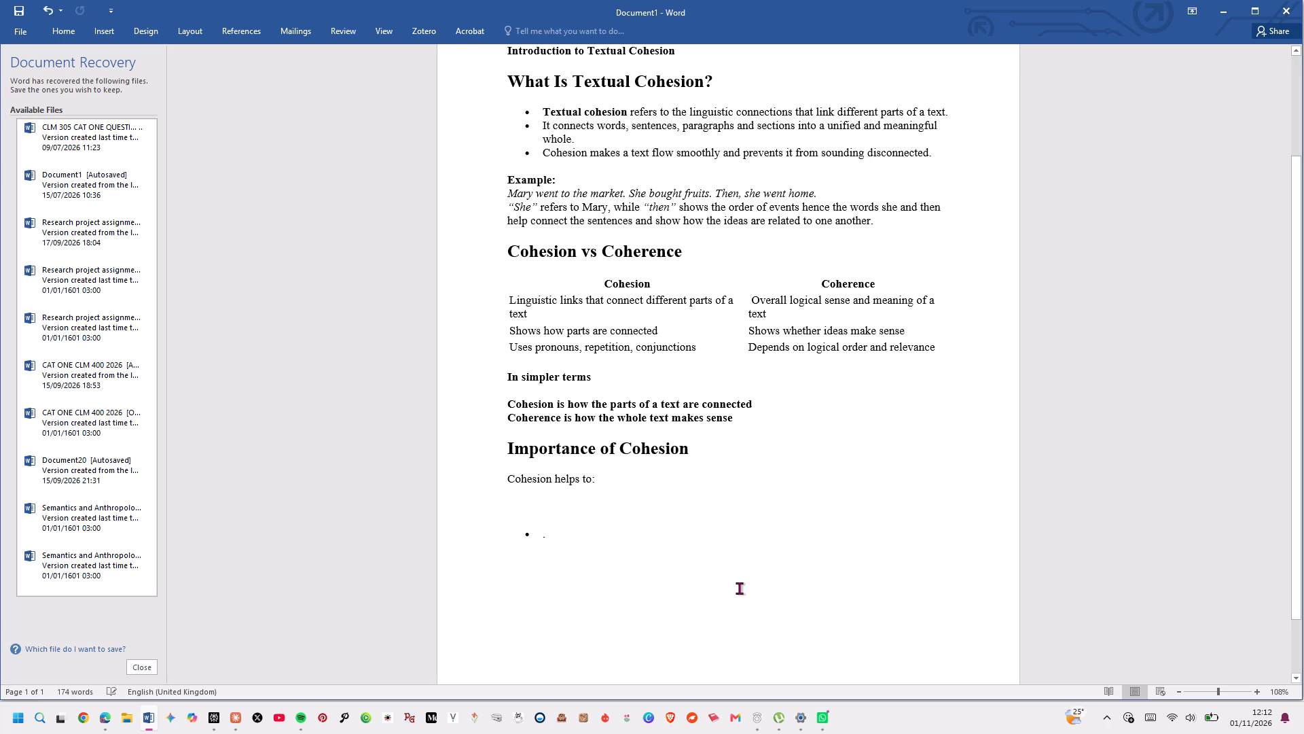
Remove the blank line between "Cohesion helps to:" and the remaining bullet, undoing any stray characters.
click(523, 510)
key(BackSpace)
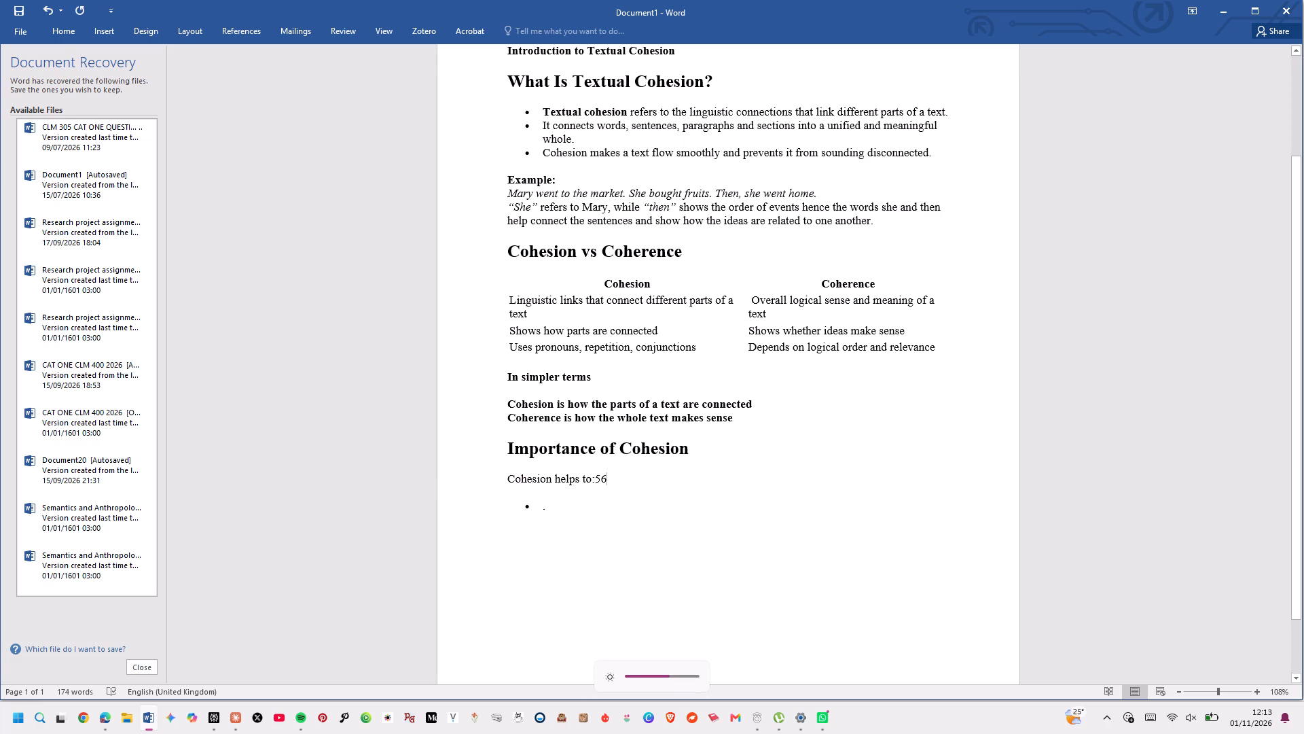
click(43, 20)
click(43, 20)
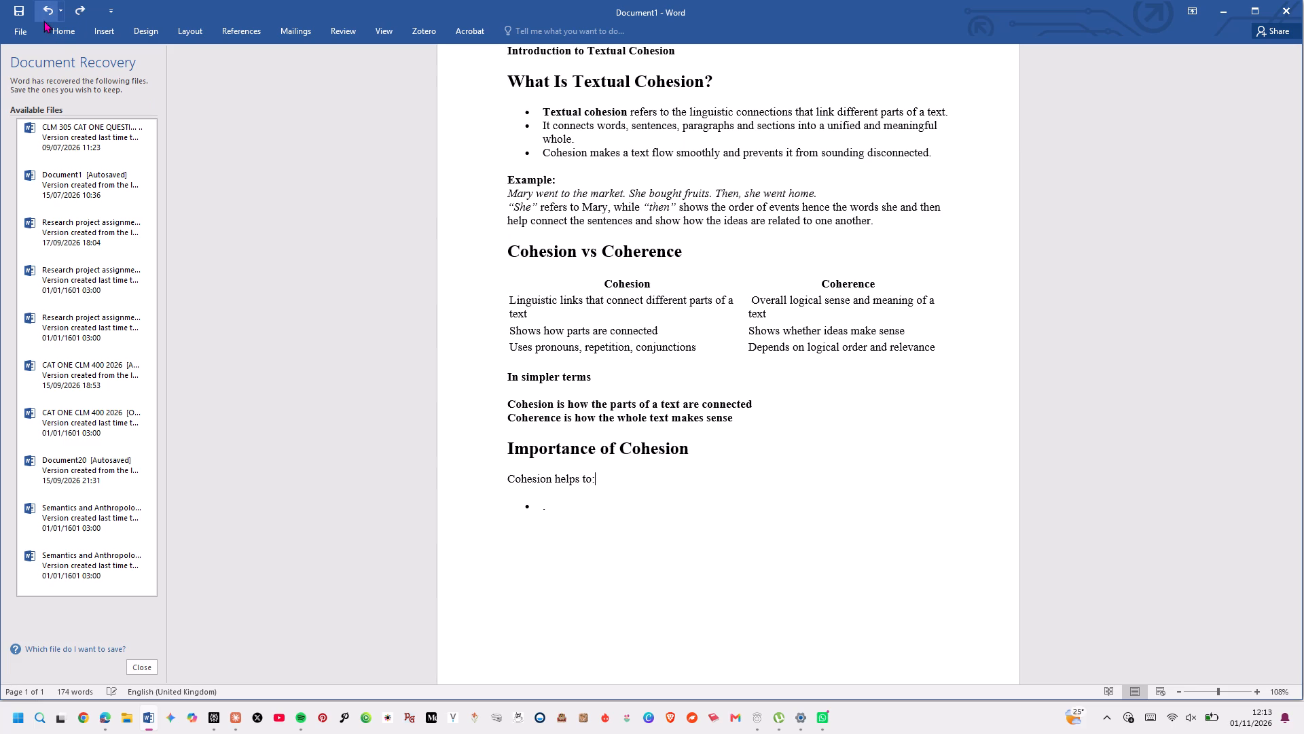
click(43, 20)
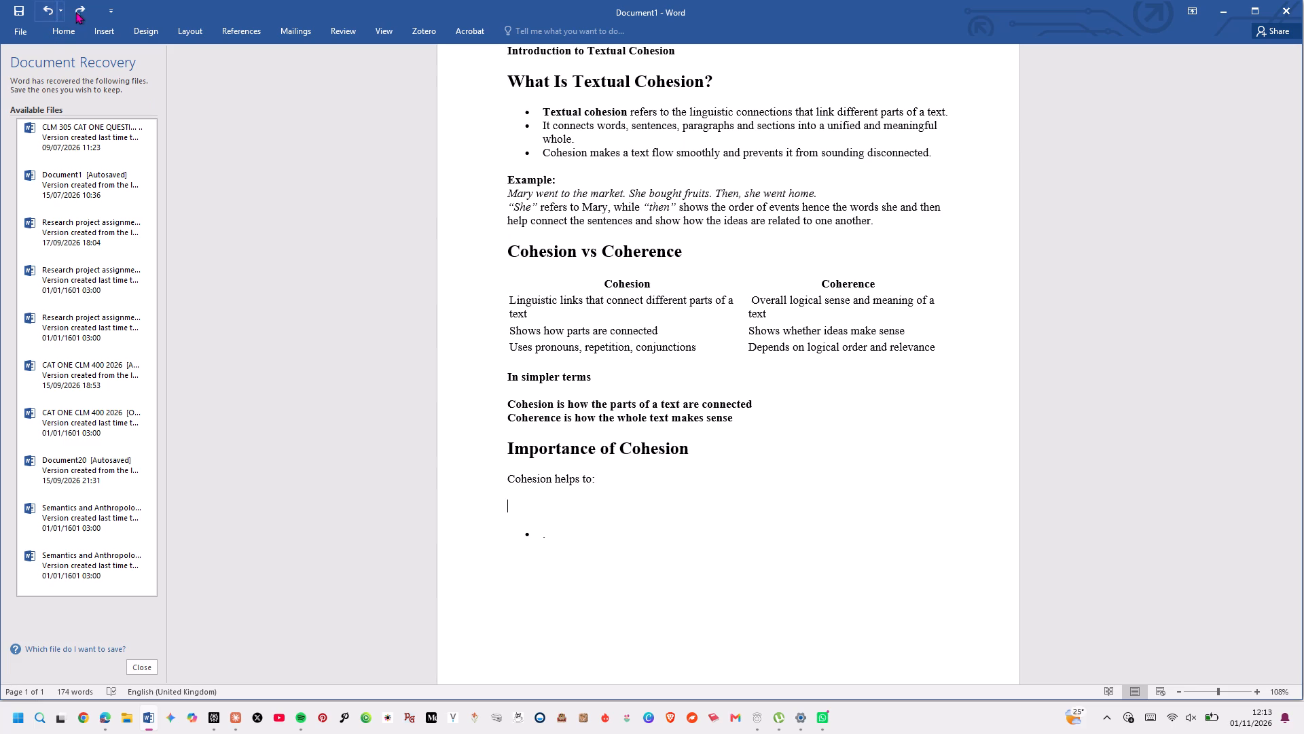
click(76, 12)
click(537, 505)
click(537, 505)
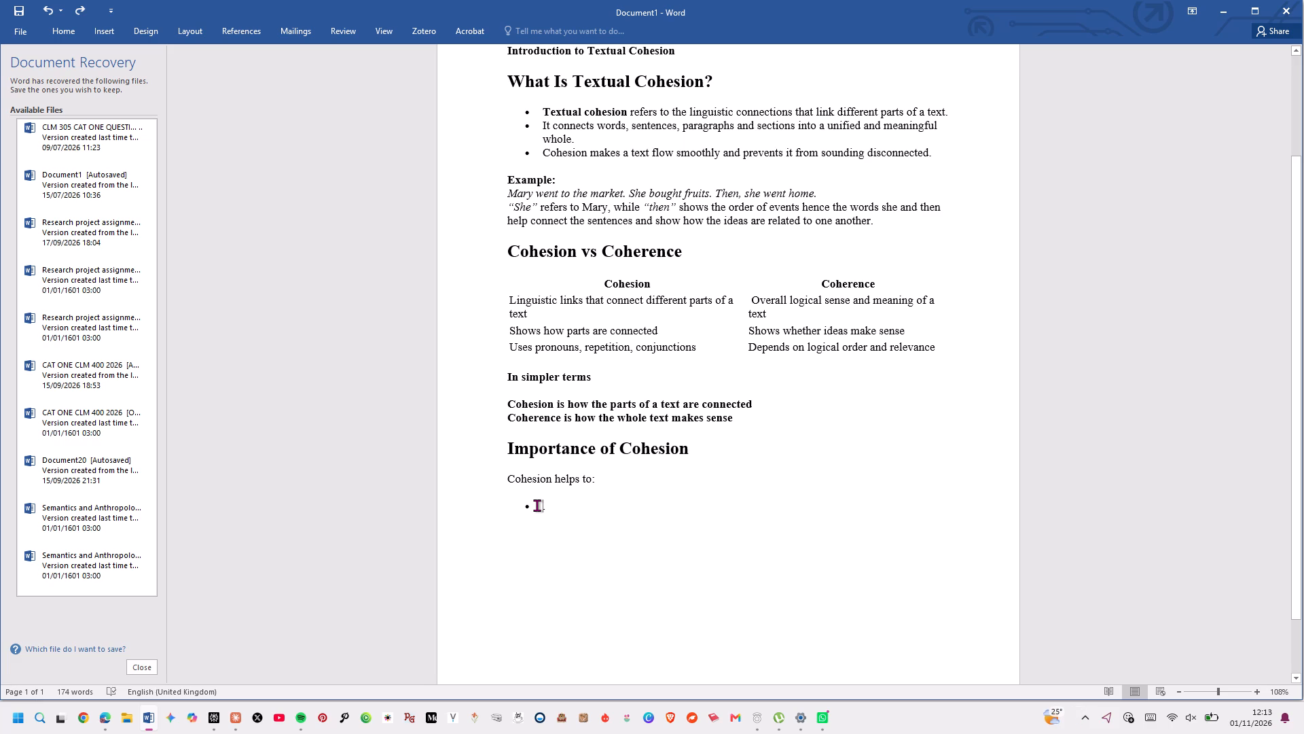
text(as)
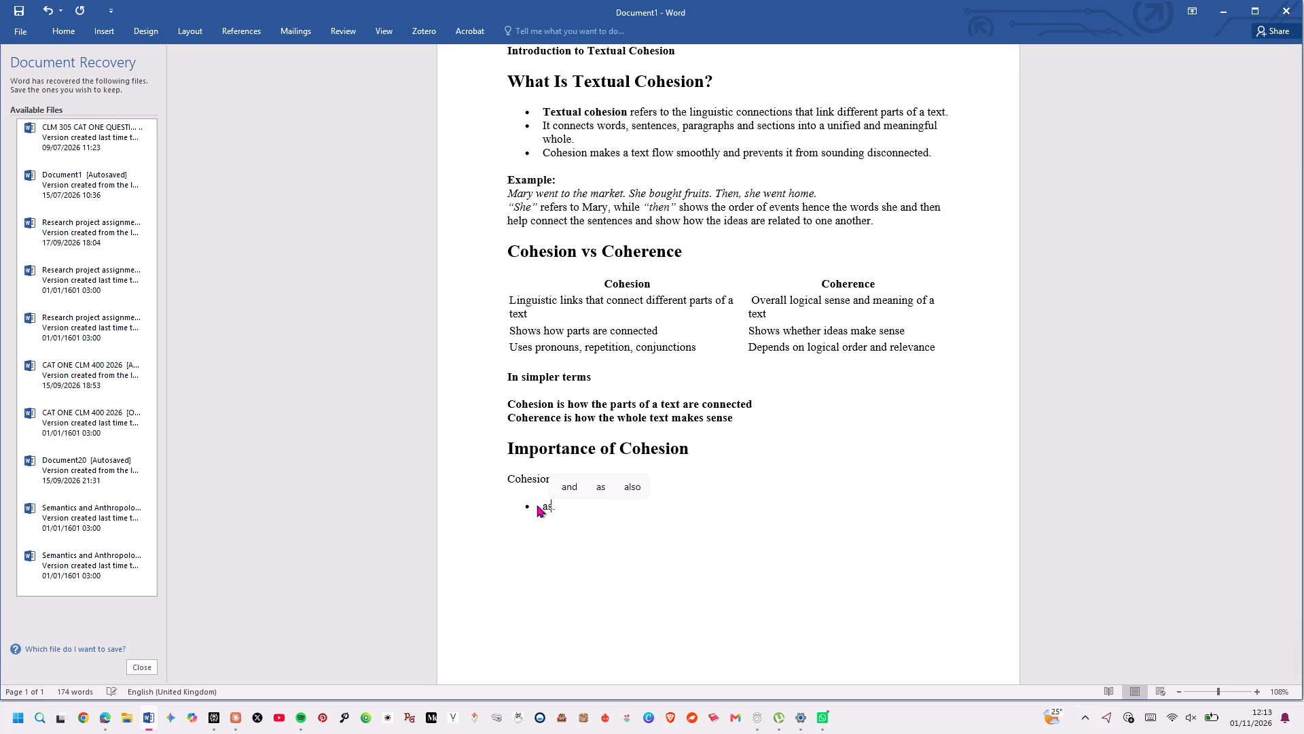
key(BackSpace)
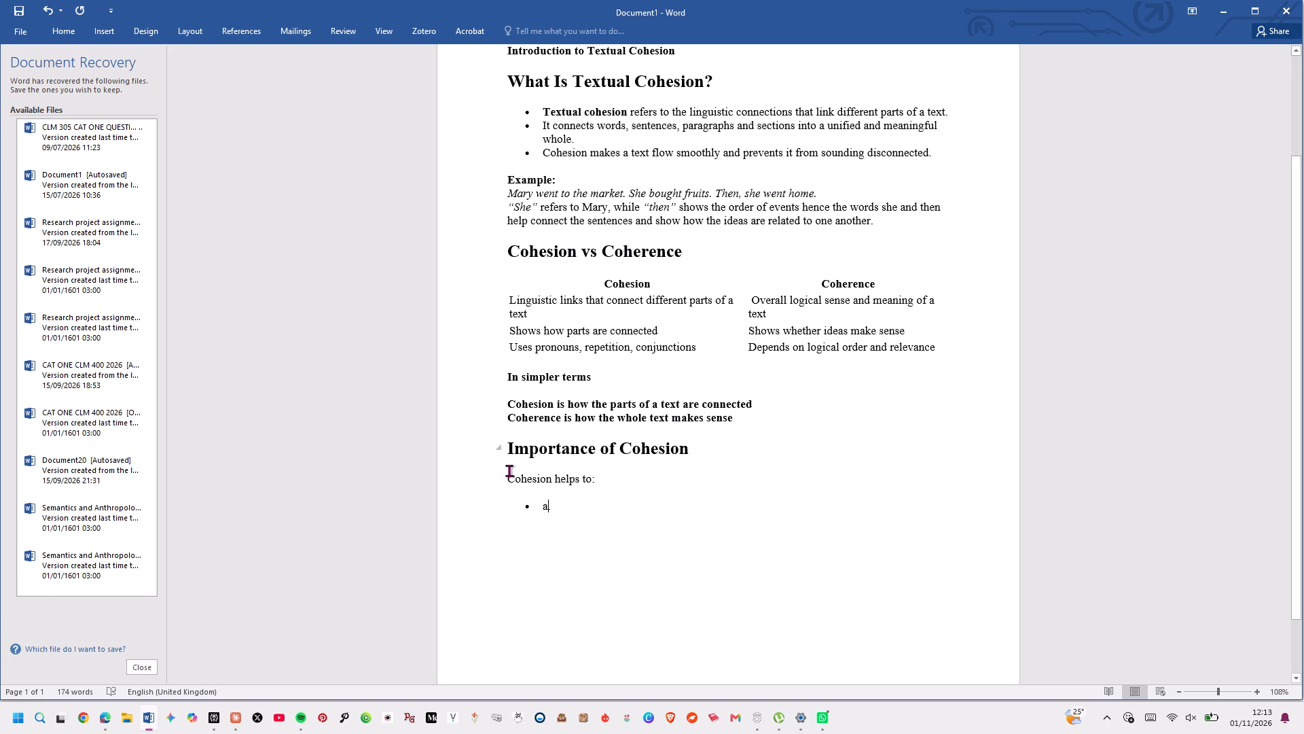
Delete the "Cohesion helps to:" line so the bullet sits directly under the "Importance of Cohesion" heading.
click(614, 480)
key(BackSpace)
key(BackSpace)
key(BackSpace)
key(BackSpace)
key(BackSpace)
key(BackSpace)
key(BackSpace)
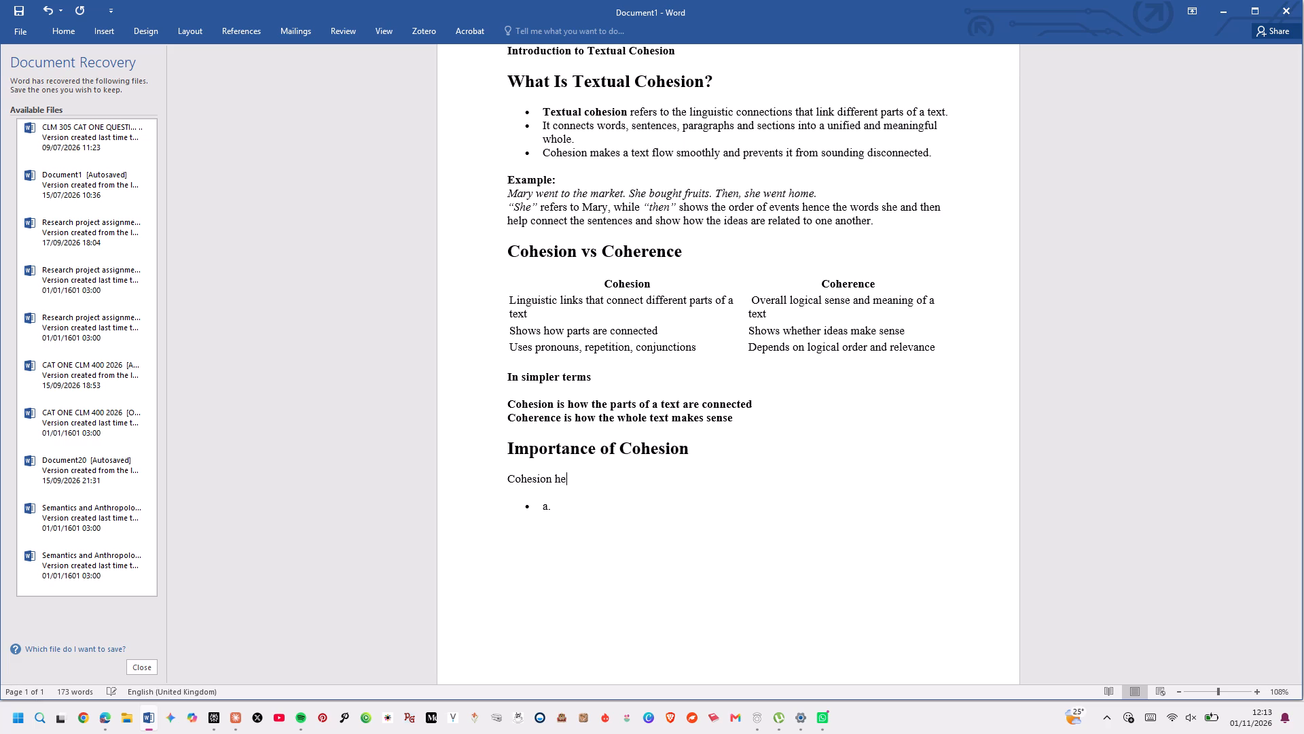
key(BackSpace)
key(BackSpace)
key(BackSpace)
key(BackSpace)
key(BackSpace)
key(BackSpace)
key(BackSpace)
key(BackSpace)
key(BackSpace)
key(BackSpace)
key(BackSpace)
key(BackSpace)
Replace the leftover text in the bullet under "Importance of Cohesion" with "Connects sentences, paragraphs and sections".
click(559, 480)
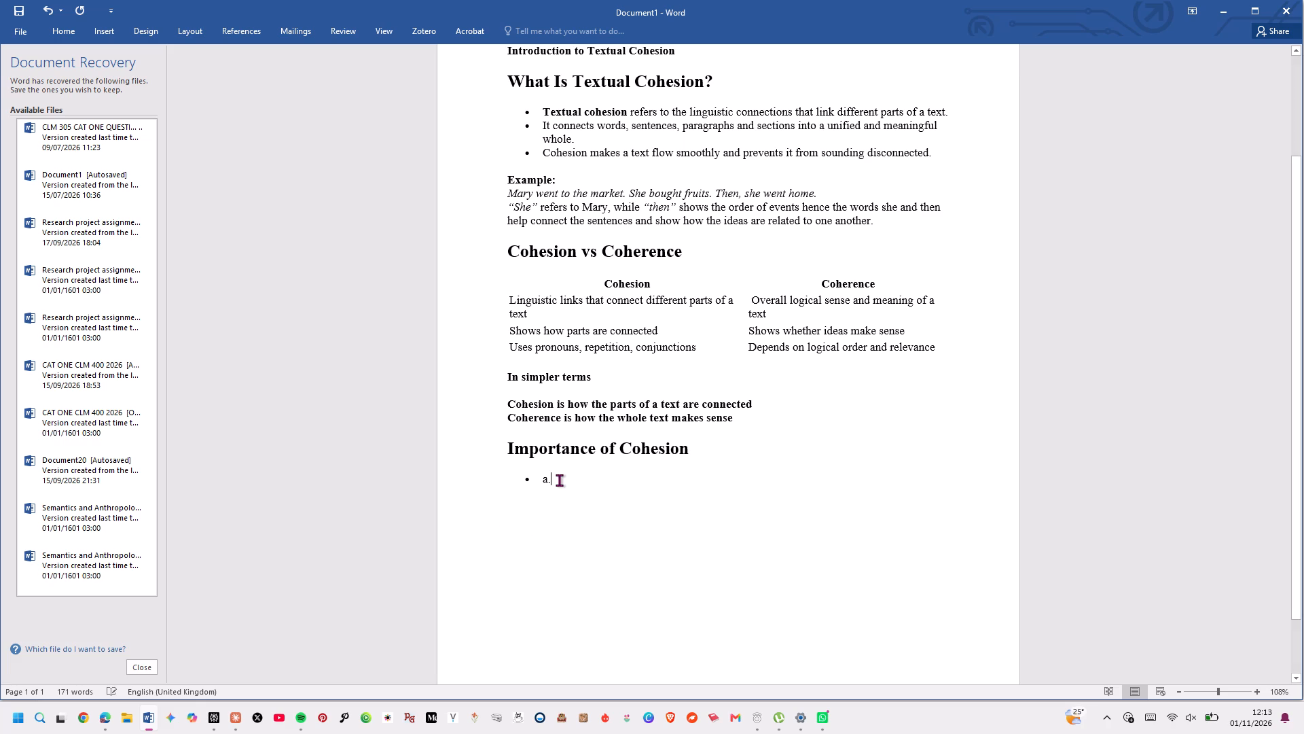
key(BackSpace)
key(BackSpace)
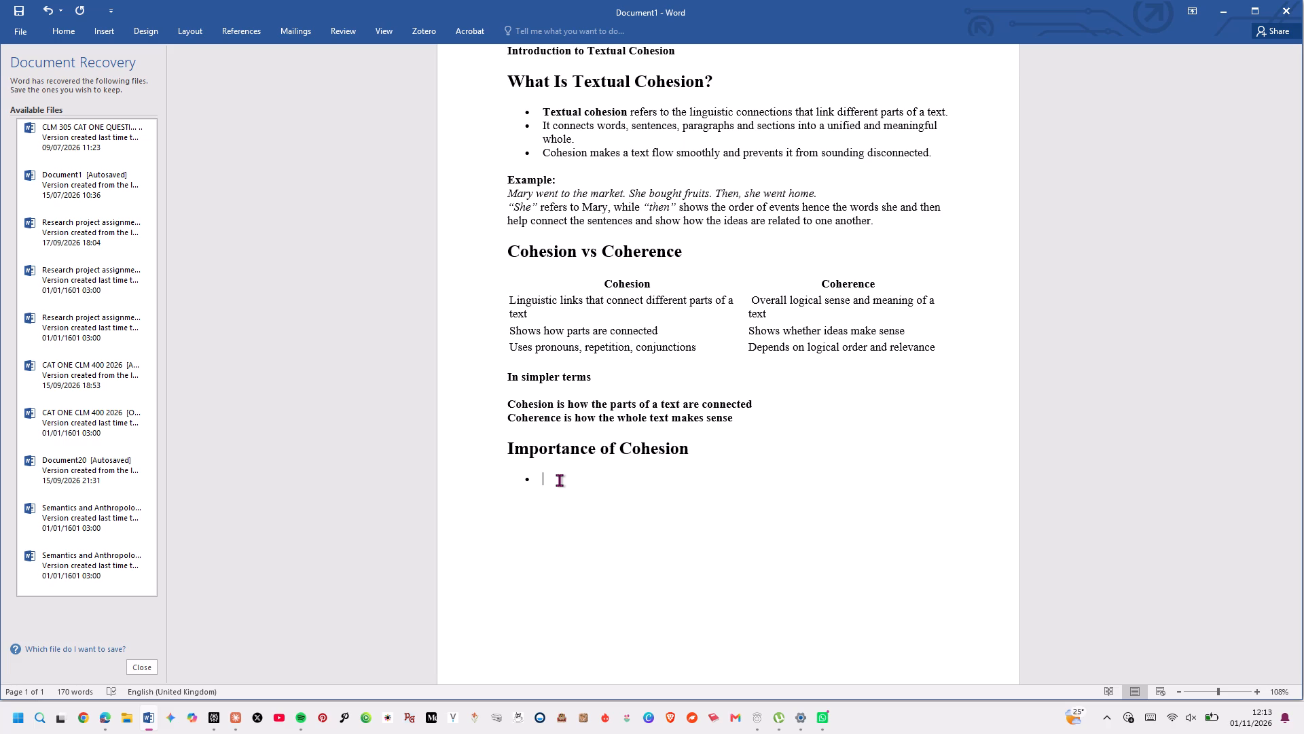
text(cob)
key(BackSpace)
key(BackSpace)
key(BackSpace)
key(c)
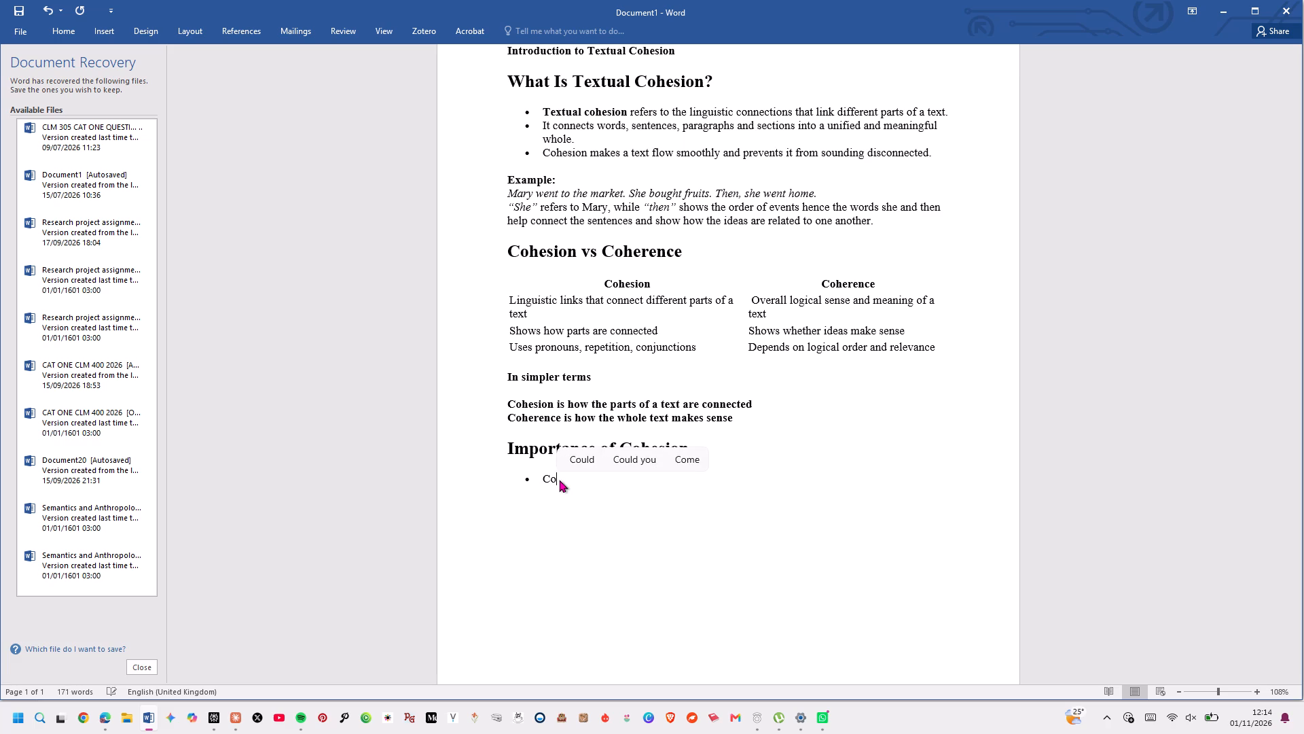
text(nne)
text(cts)
key(space)
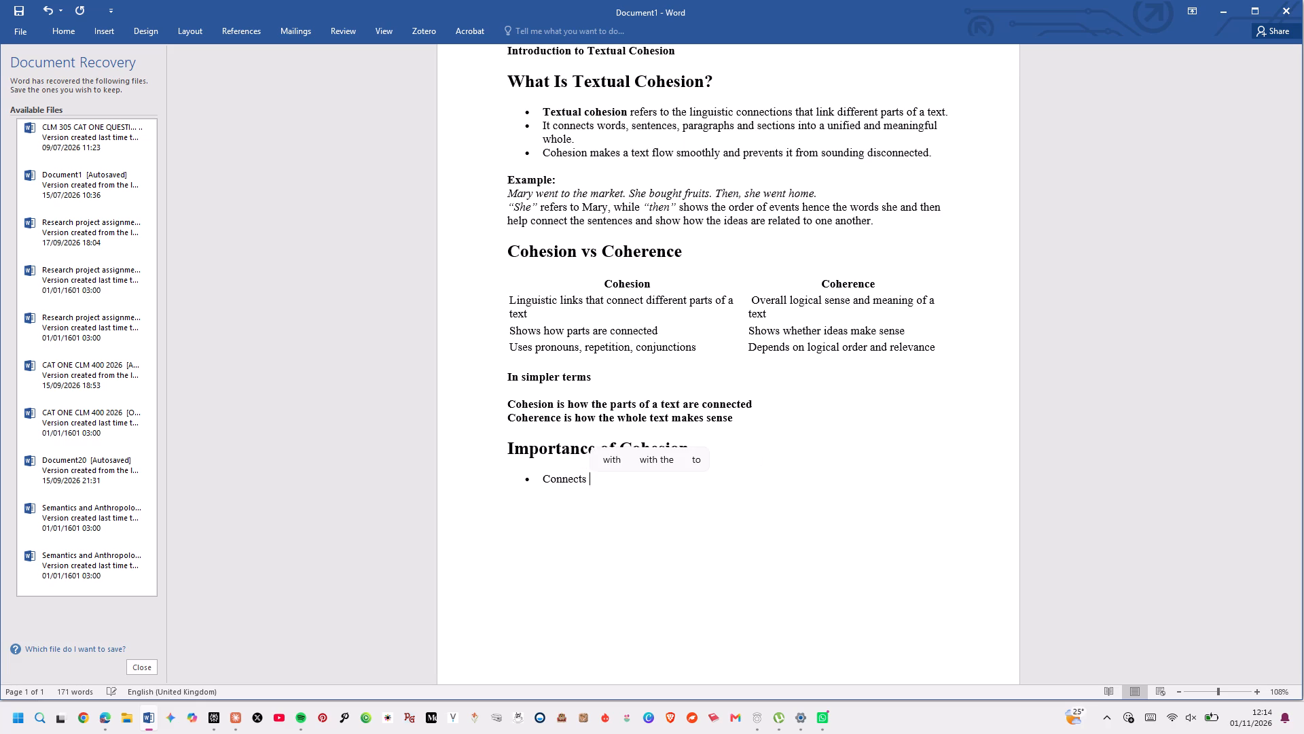
text(sentence)
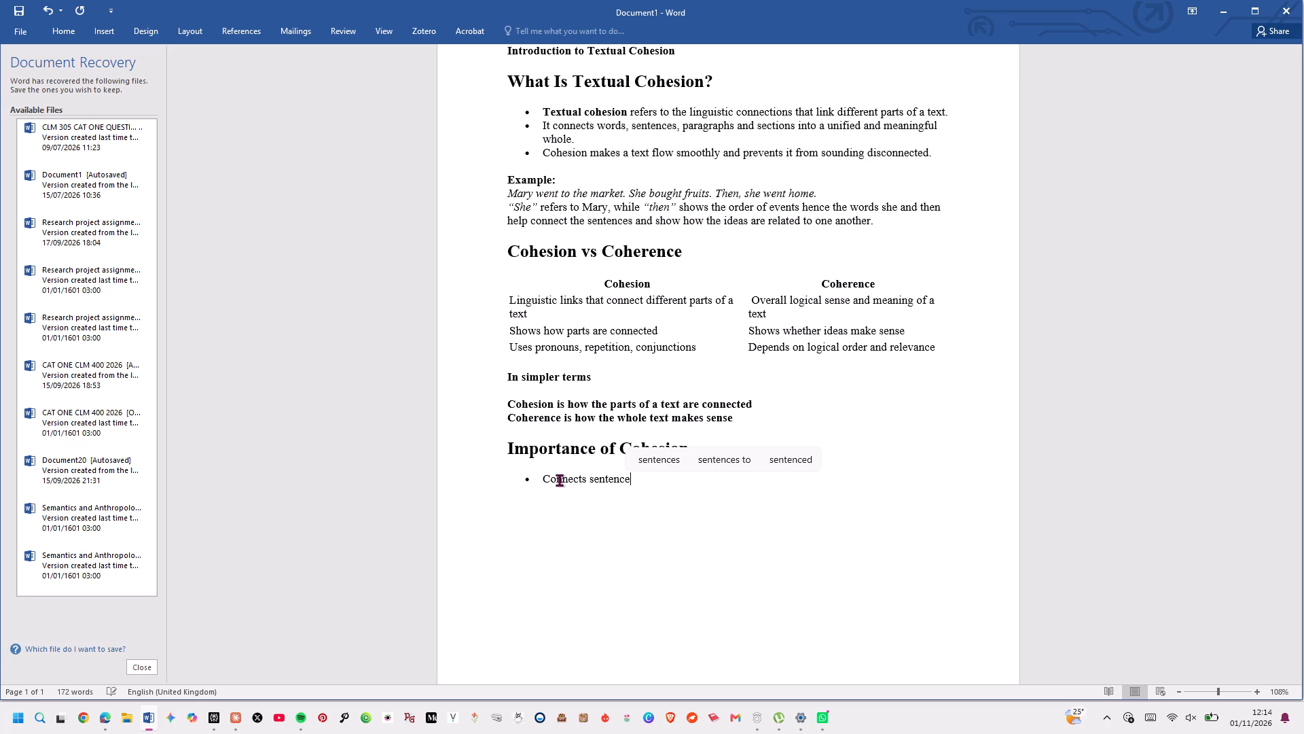
text(s)
key(space)
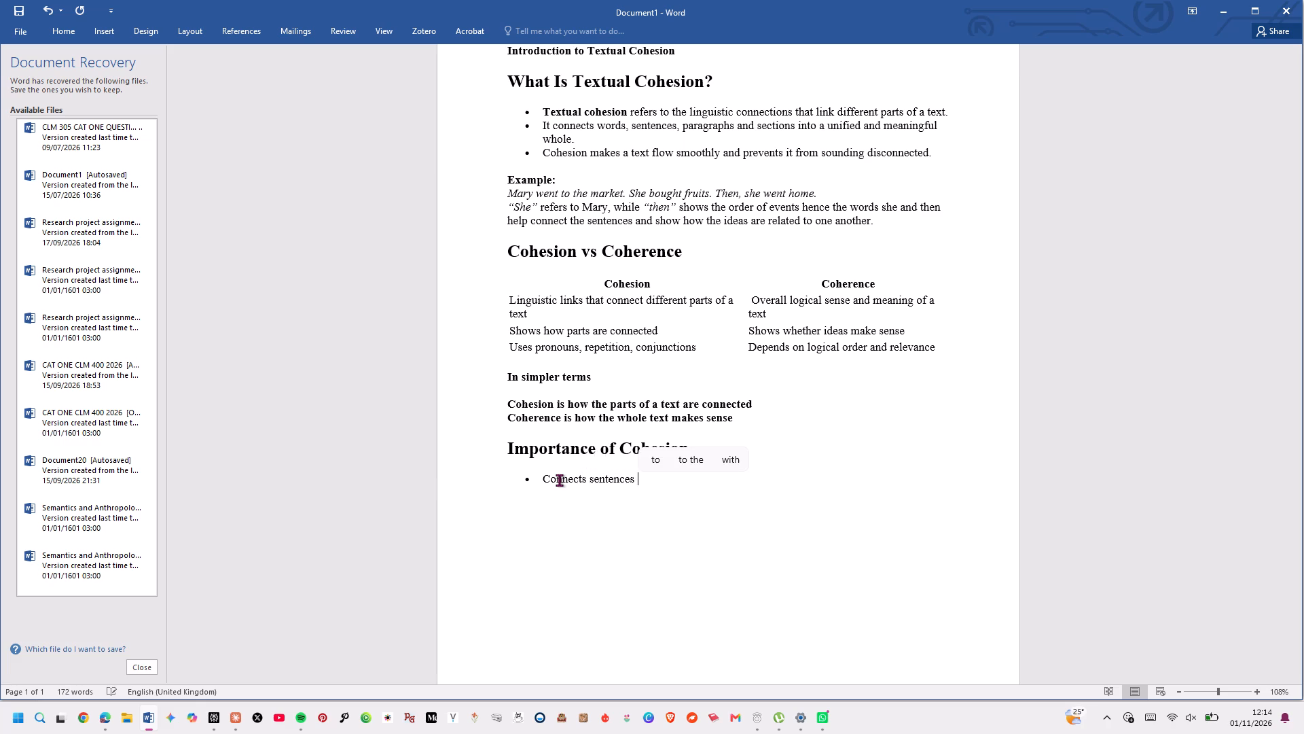
key(BackSpace)
text(, paragraphs)
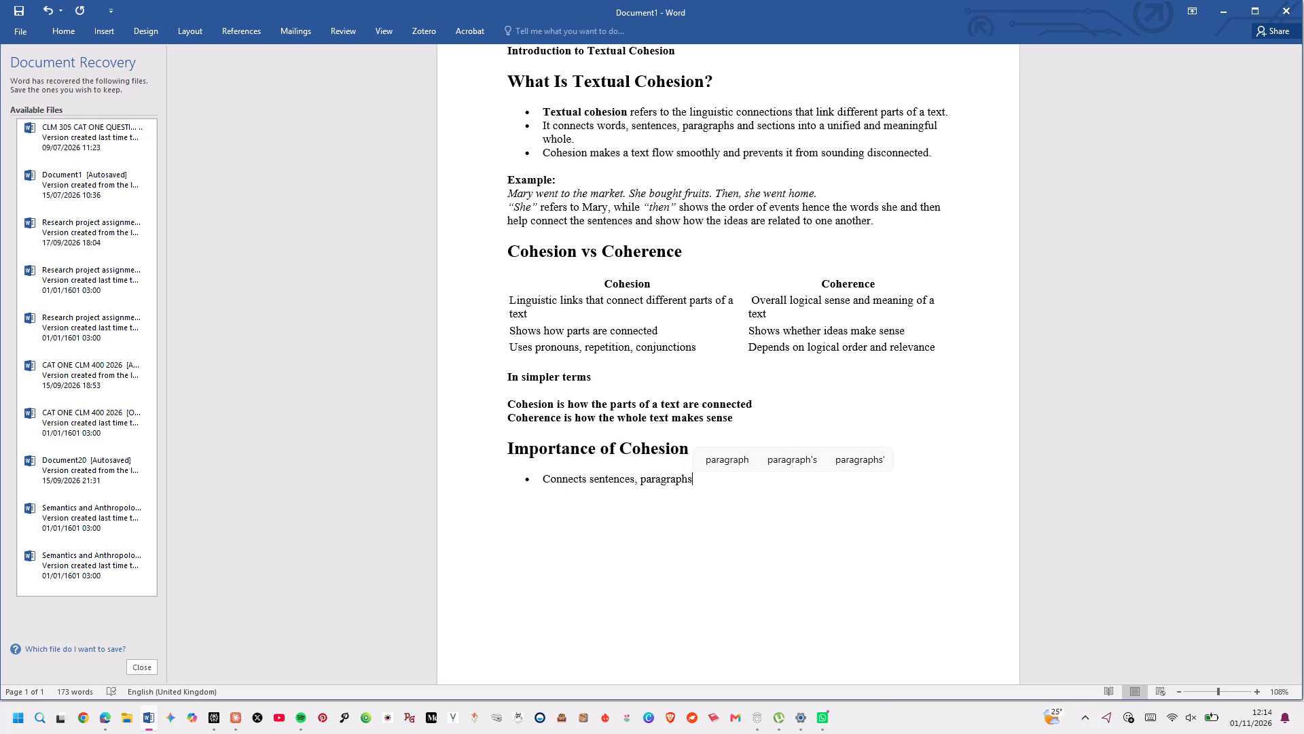
key(space)
text(an)
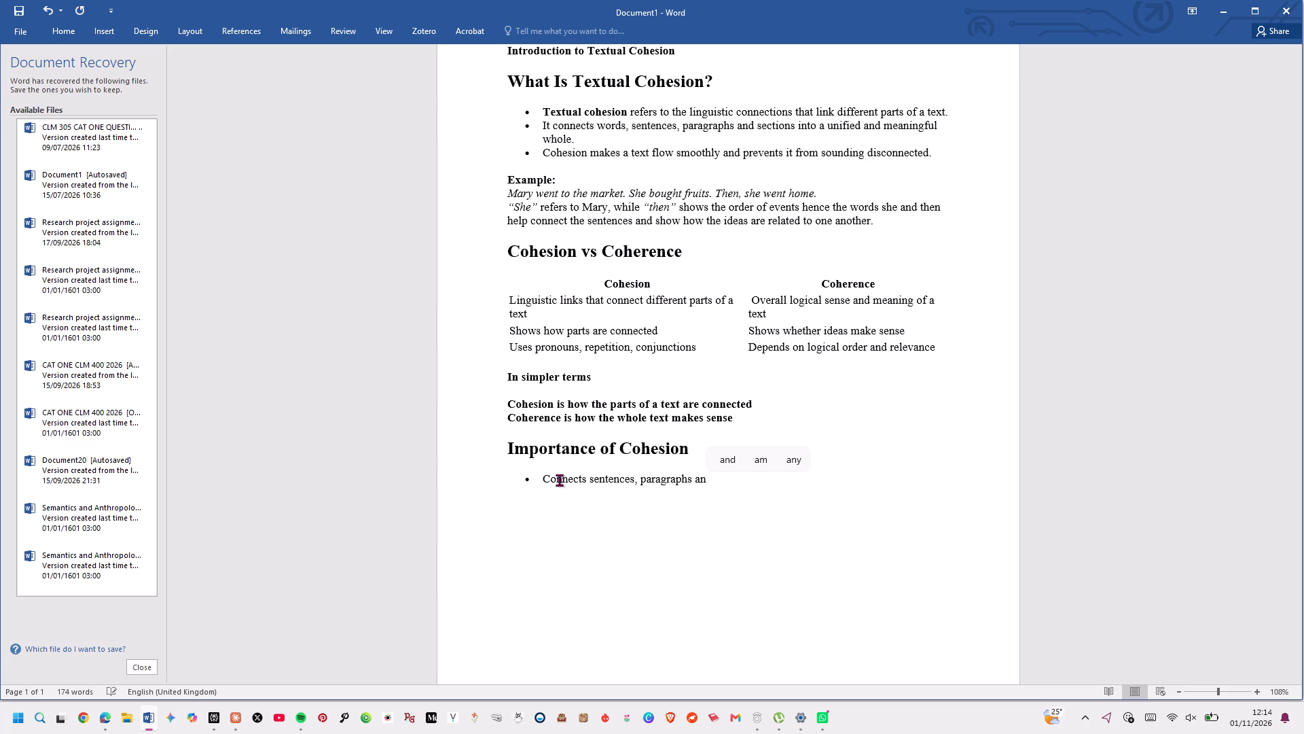
text(d sections)
Add a second bullet under "Importance of Cohesion" reading "Creates unity and continuity in text".
key(Return)
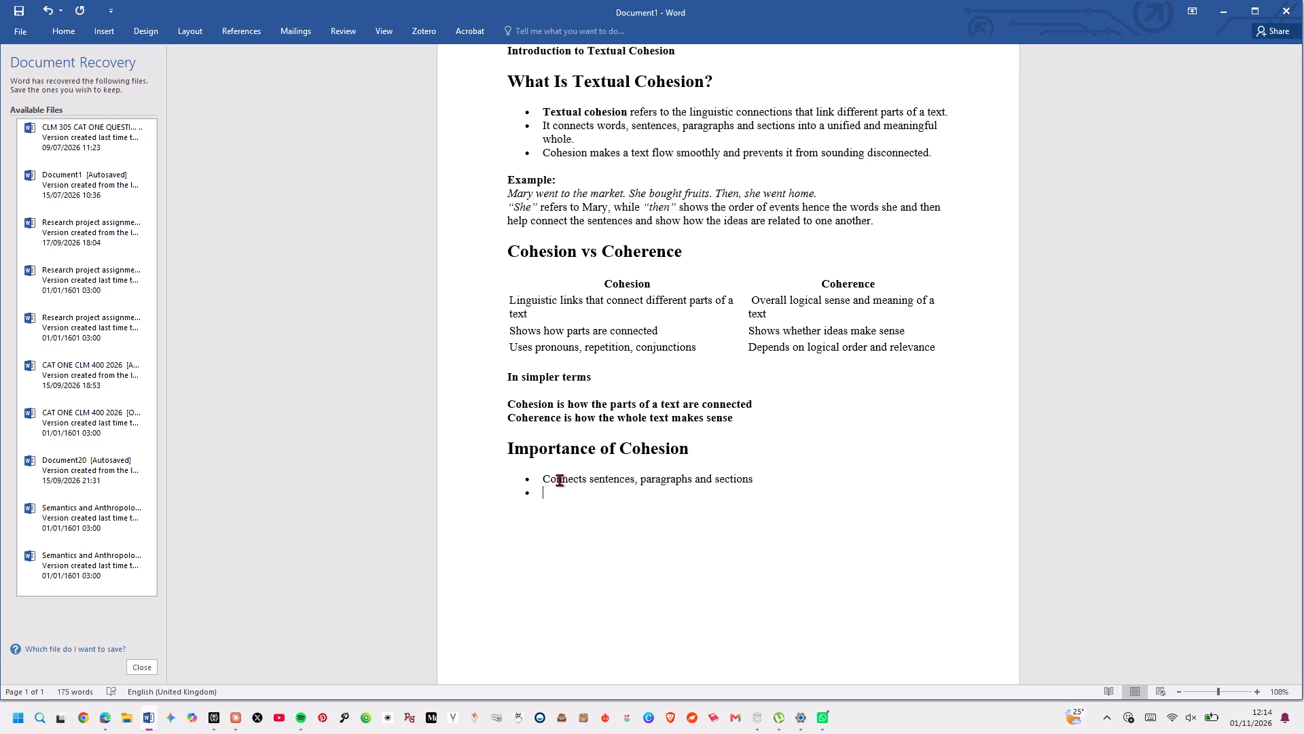
text(cre)
key(BackSpace)
key(BackSpace)
key(BackSpace)
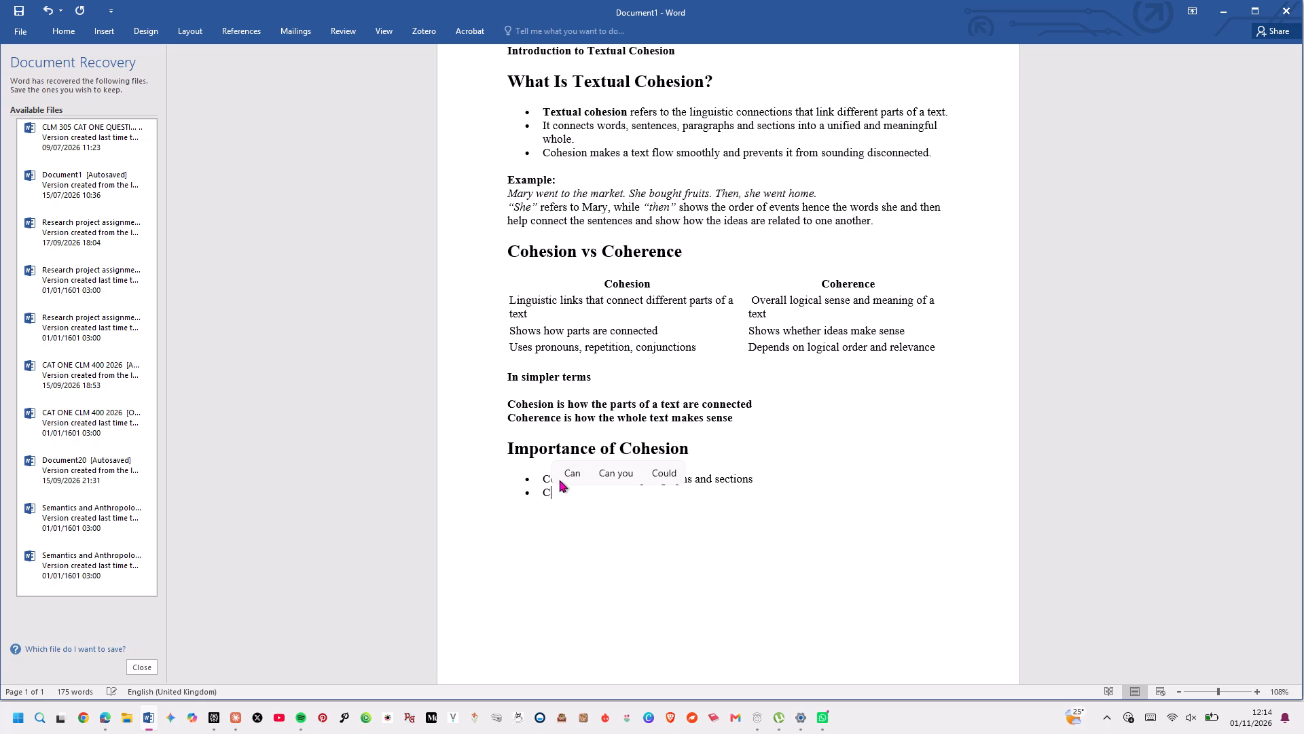
text(reates unity)
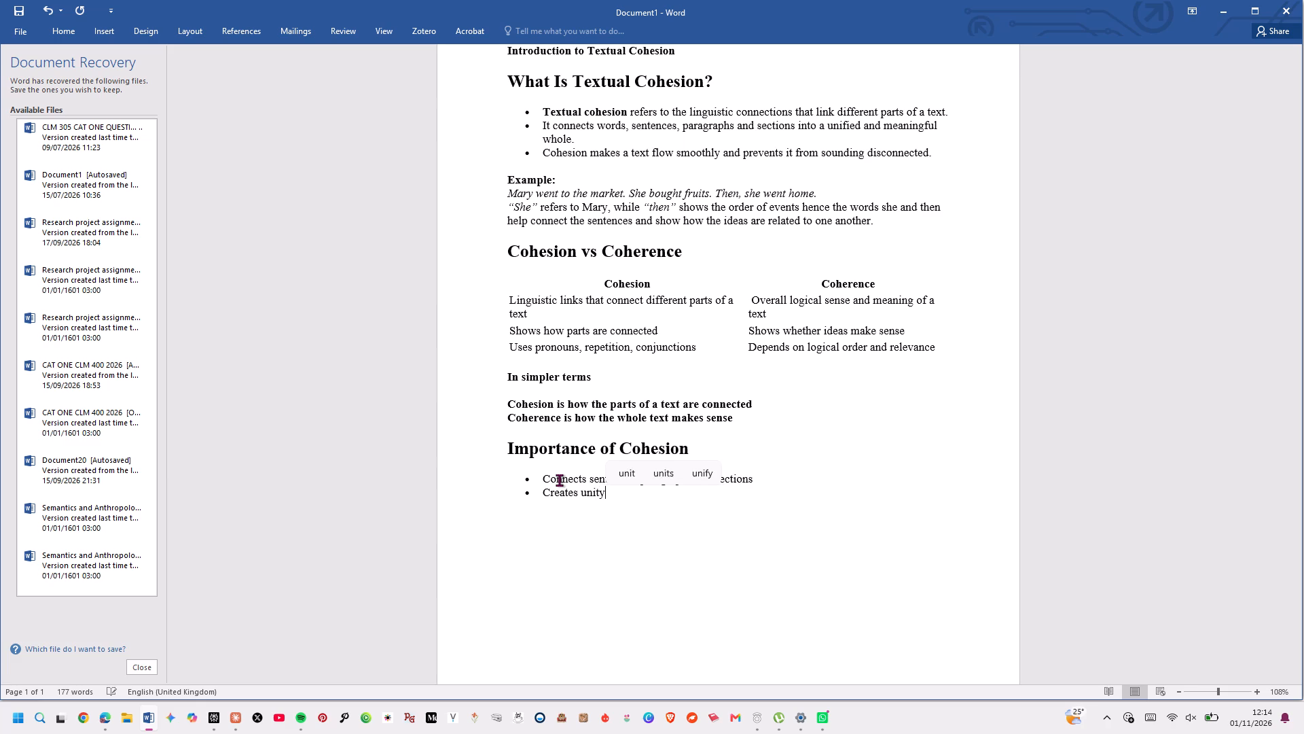
key(space)
text(and co)
text(ni)
key(BackSpace)
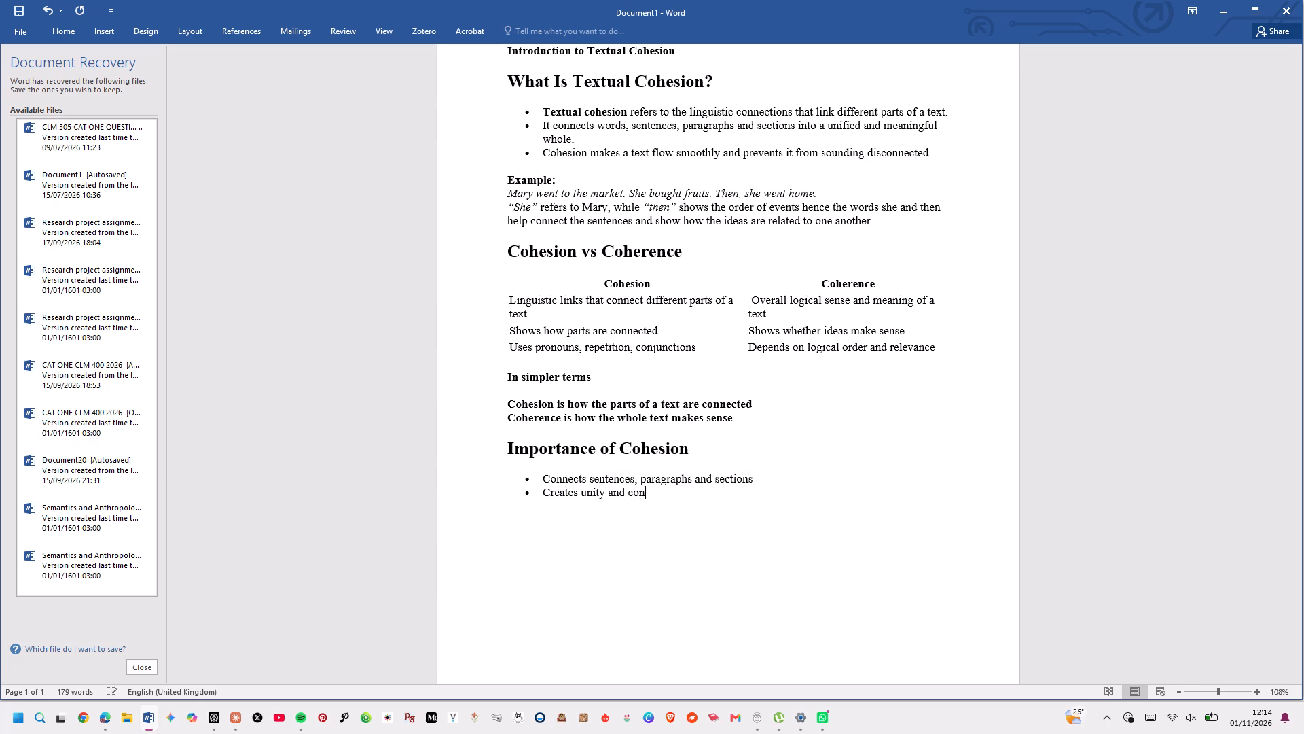
text(tinuity)
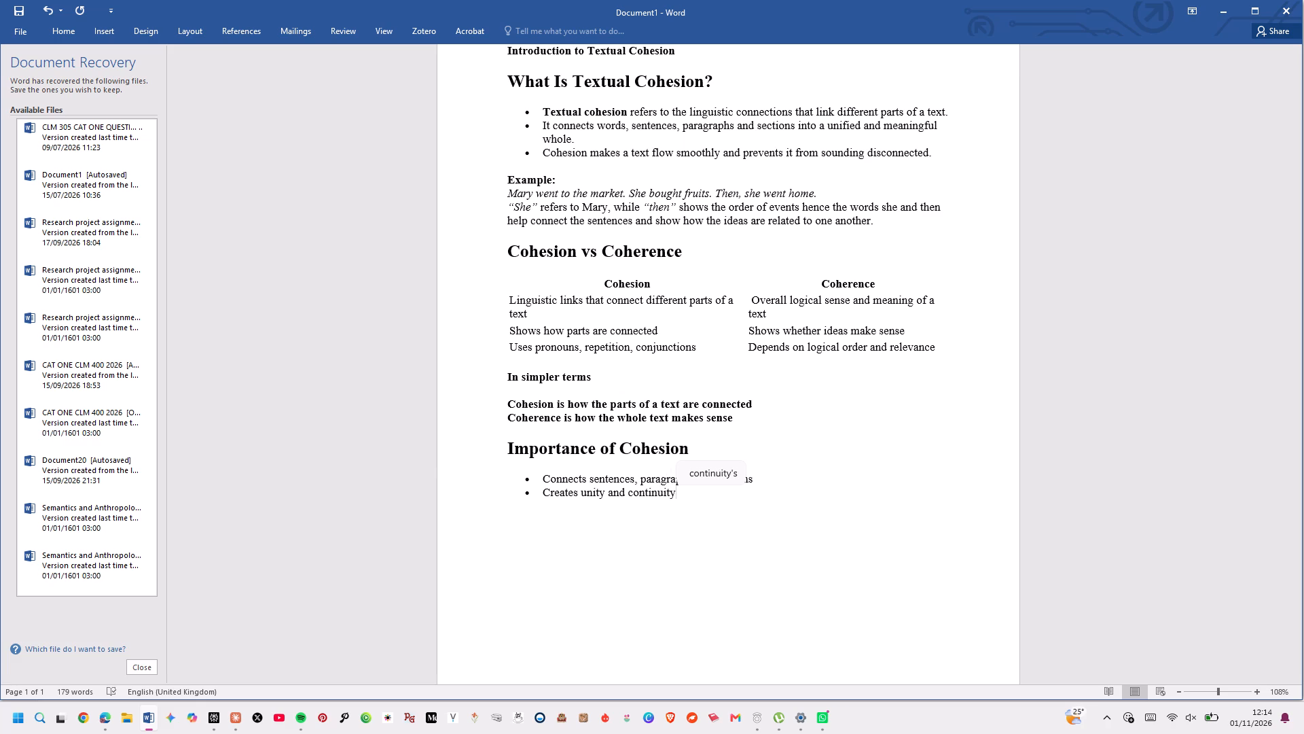
key(i)
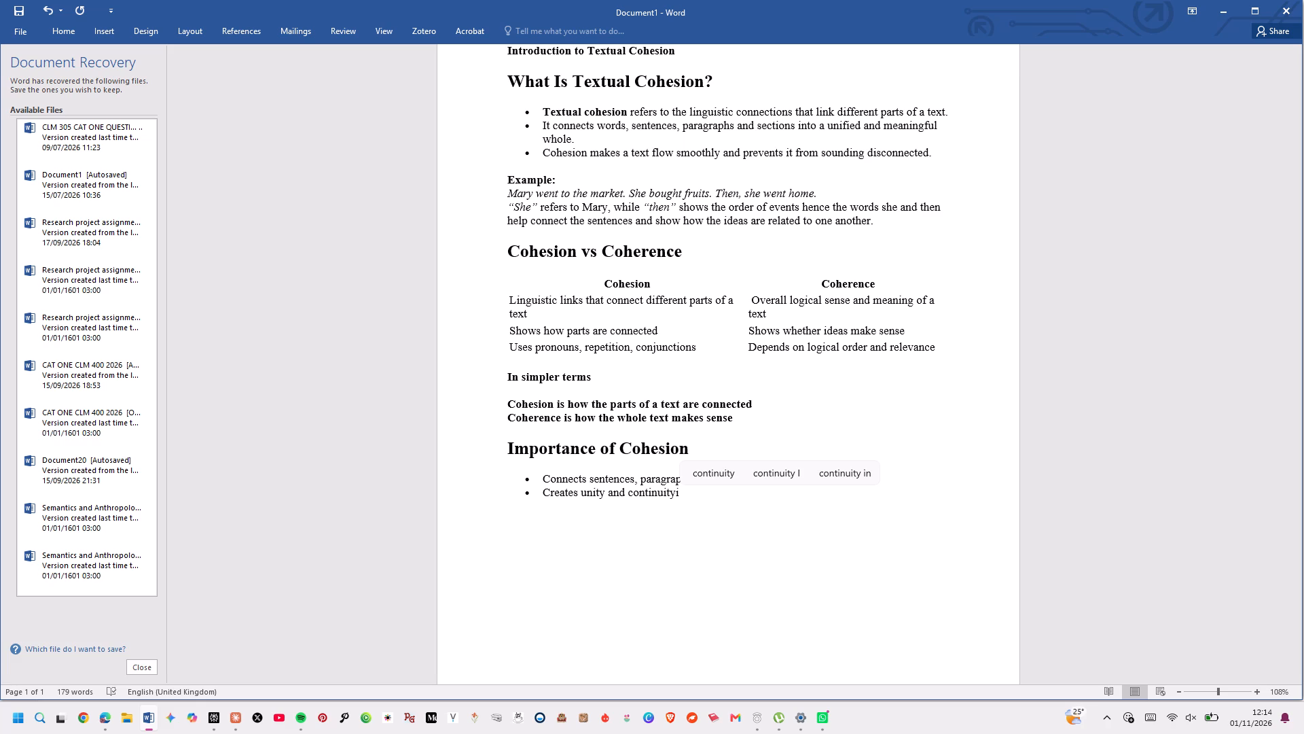
key(BackSpace)
key(space)
text(in text)
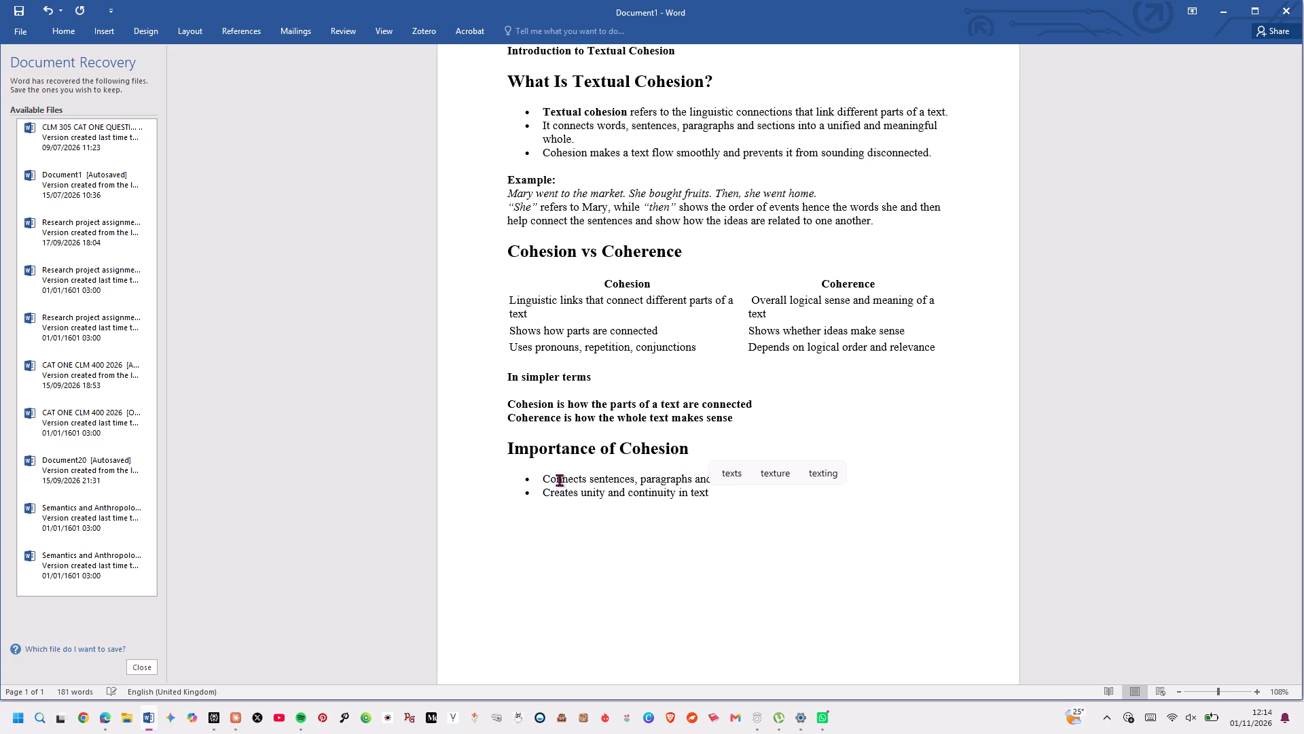
Add a third bullet under "Importance of Cohesion" reading "Makes the text easier to understand".
key(Return)
text(akes)
key(space)
text(the te)
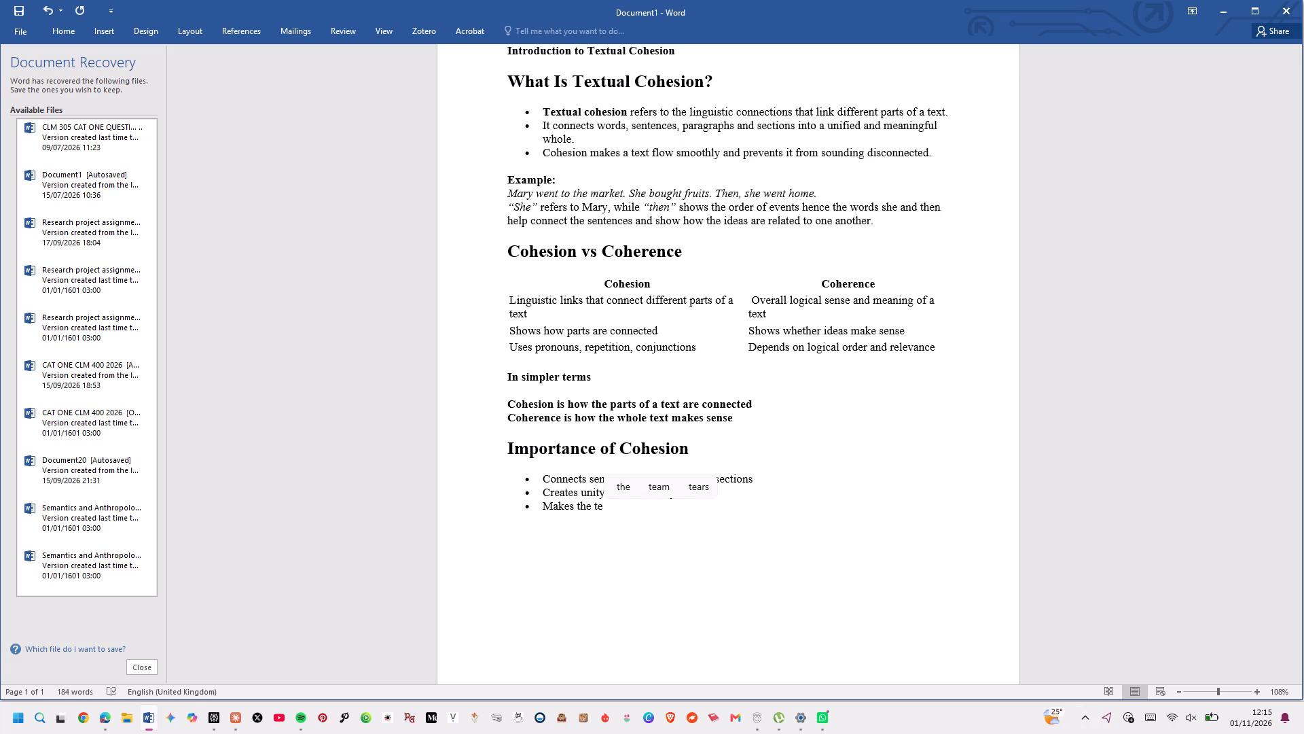
text(xt easier to understand)
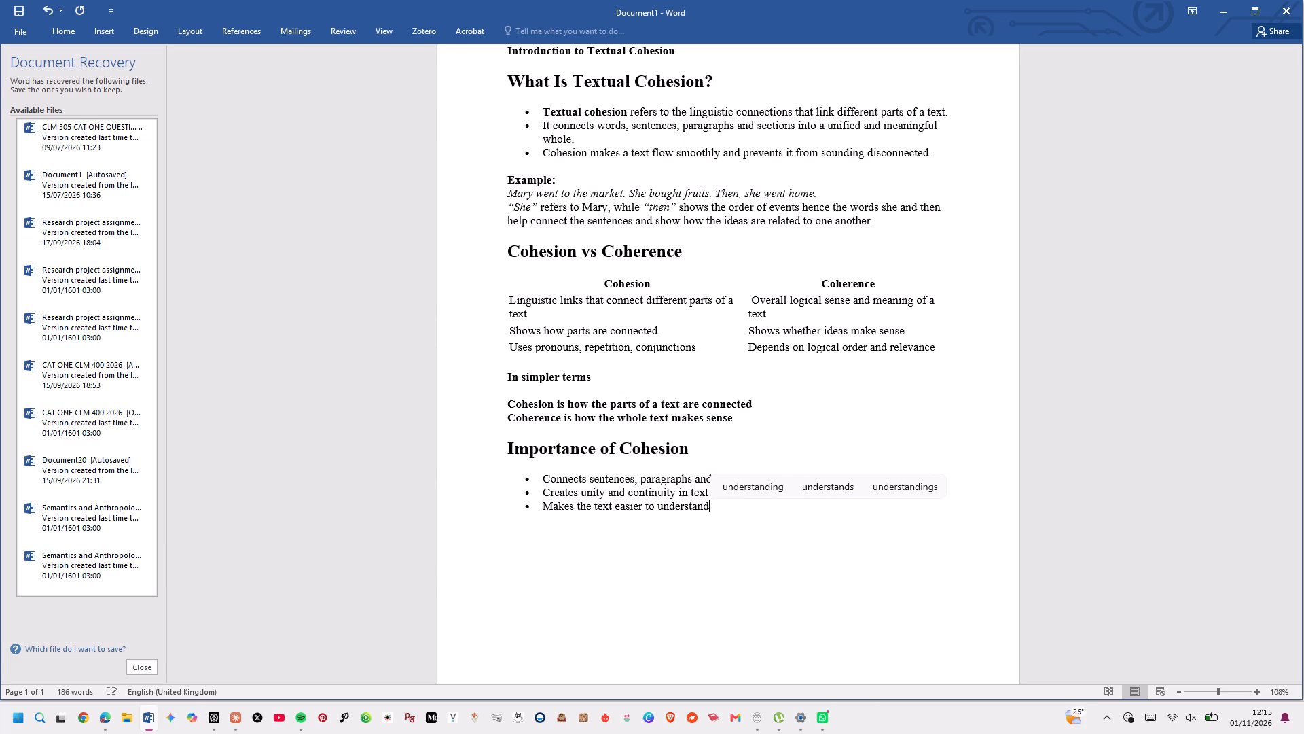
Add a fourth bullet reading "Helps guide the reader's interpretation" and start an empty bullet below it.
key(Return)
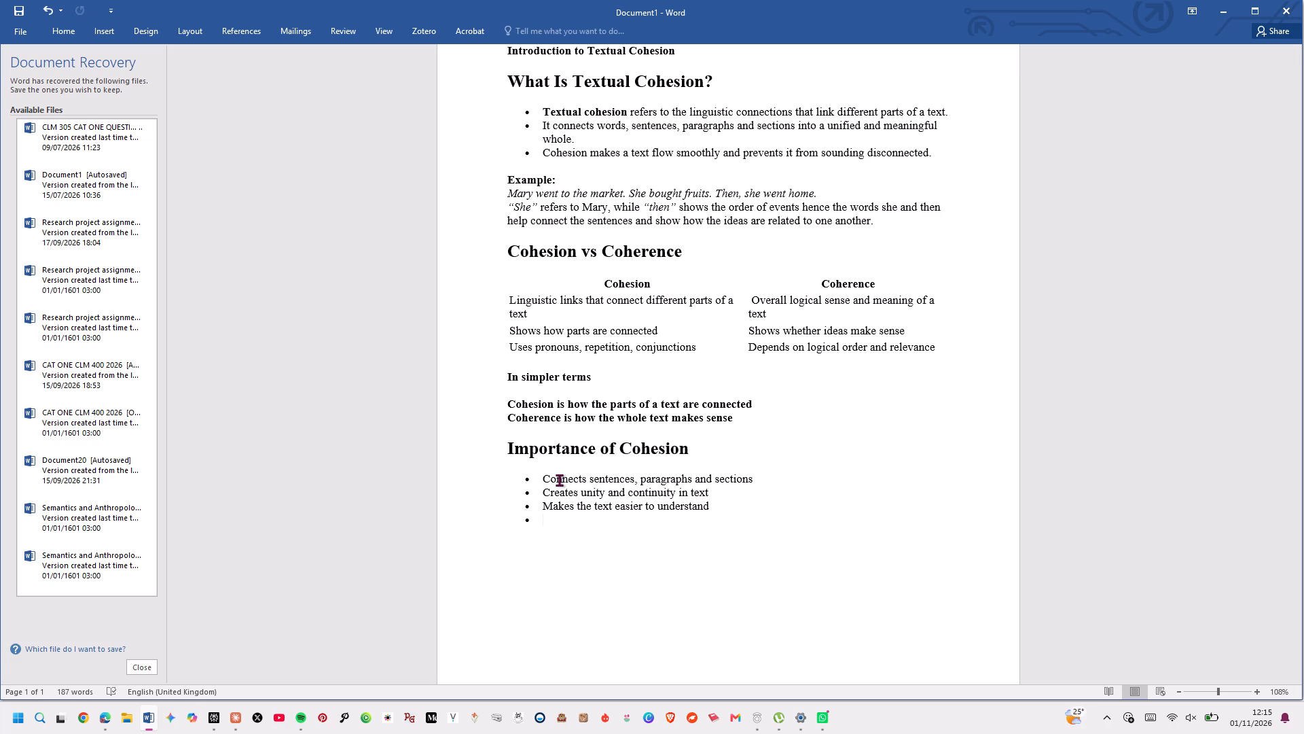
key(h)
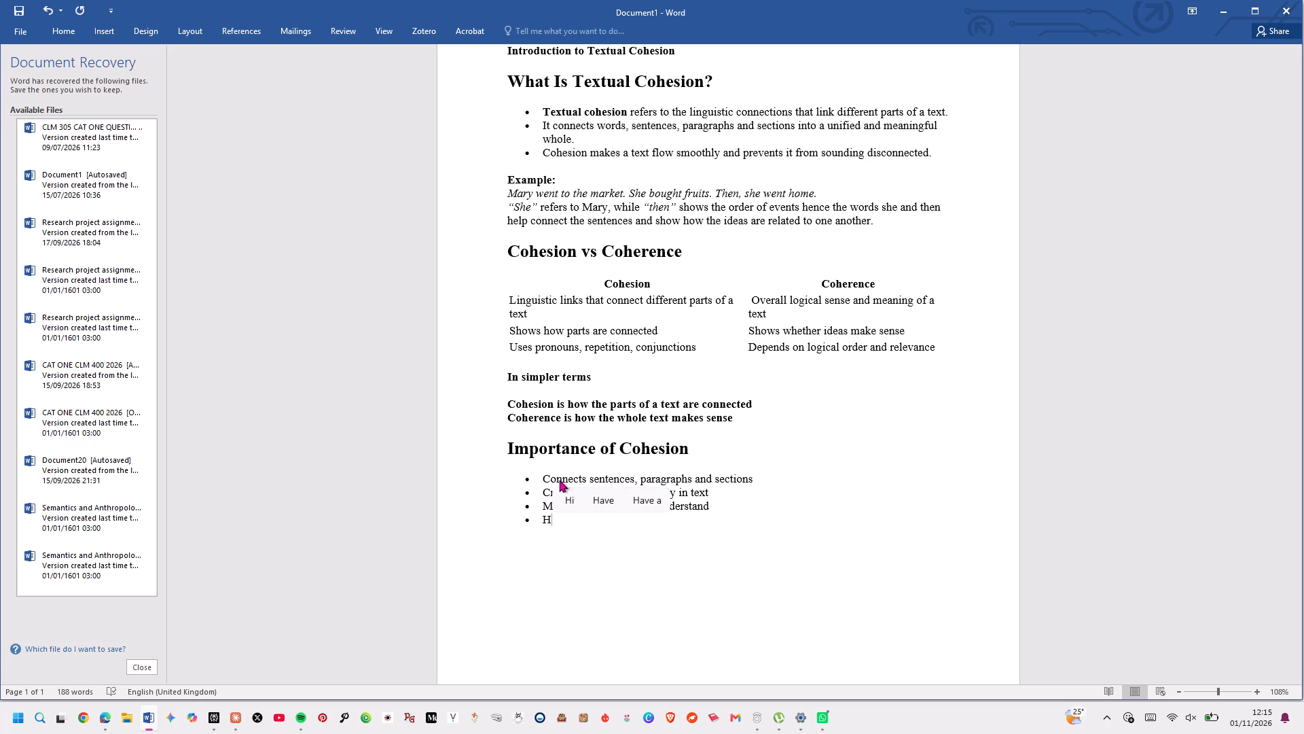
text(elps)
key(space)
text(guide the reader)
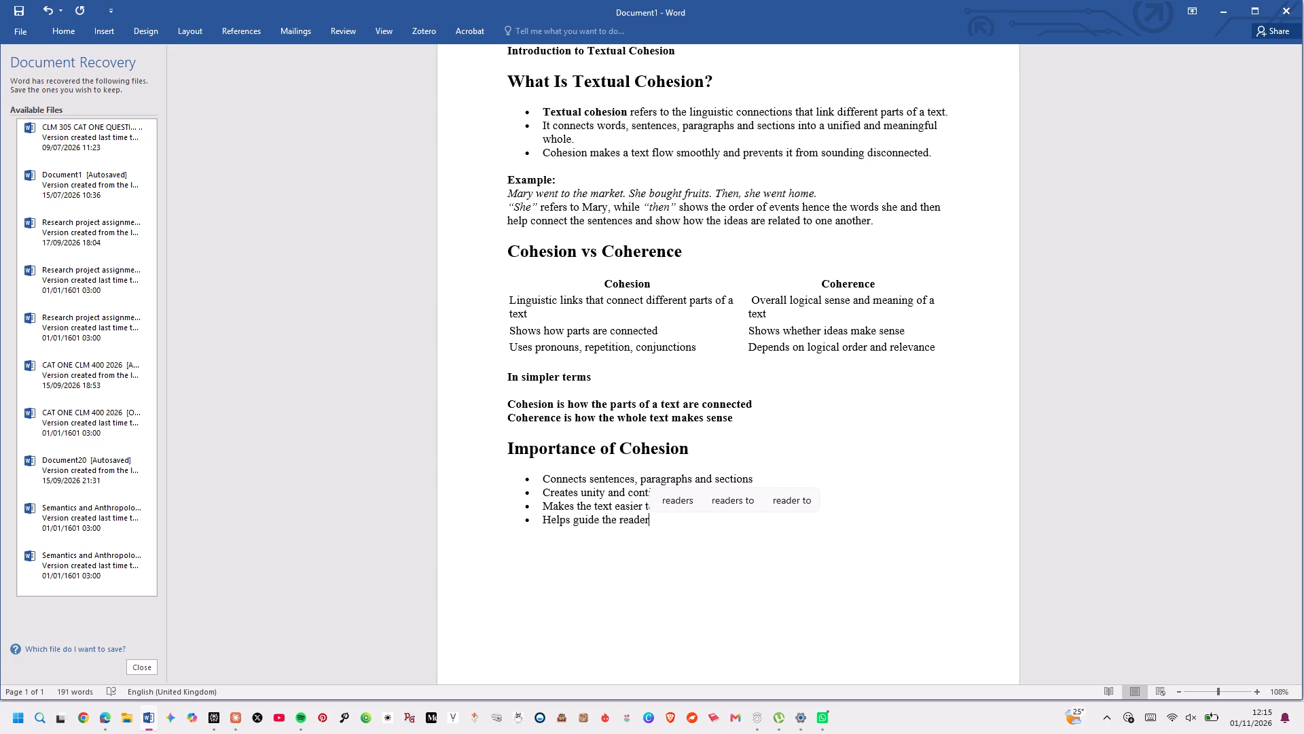
key(apostrophe)
text(s i)
text(nterpretation)
key(Return)
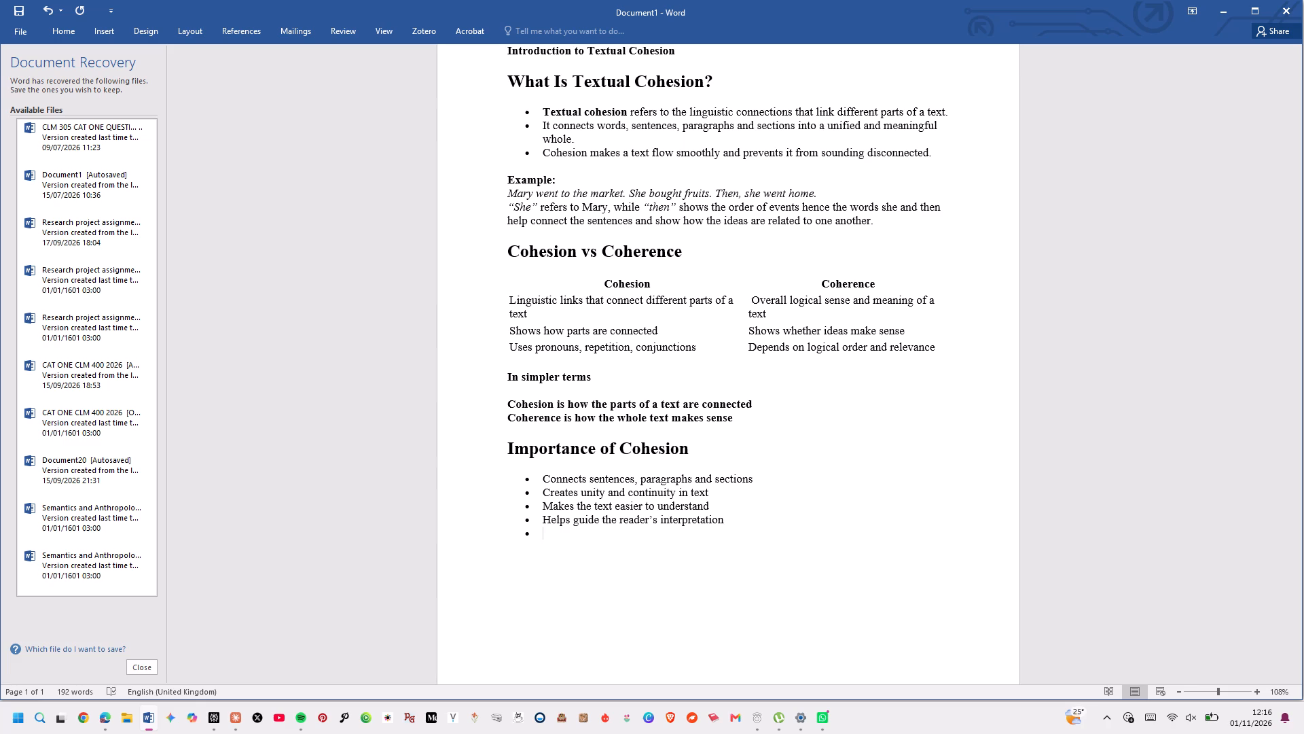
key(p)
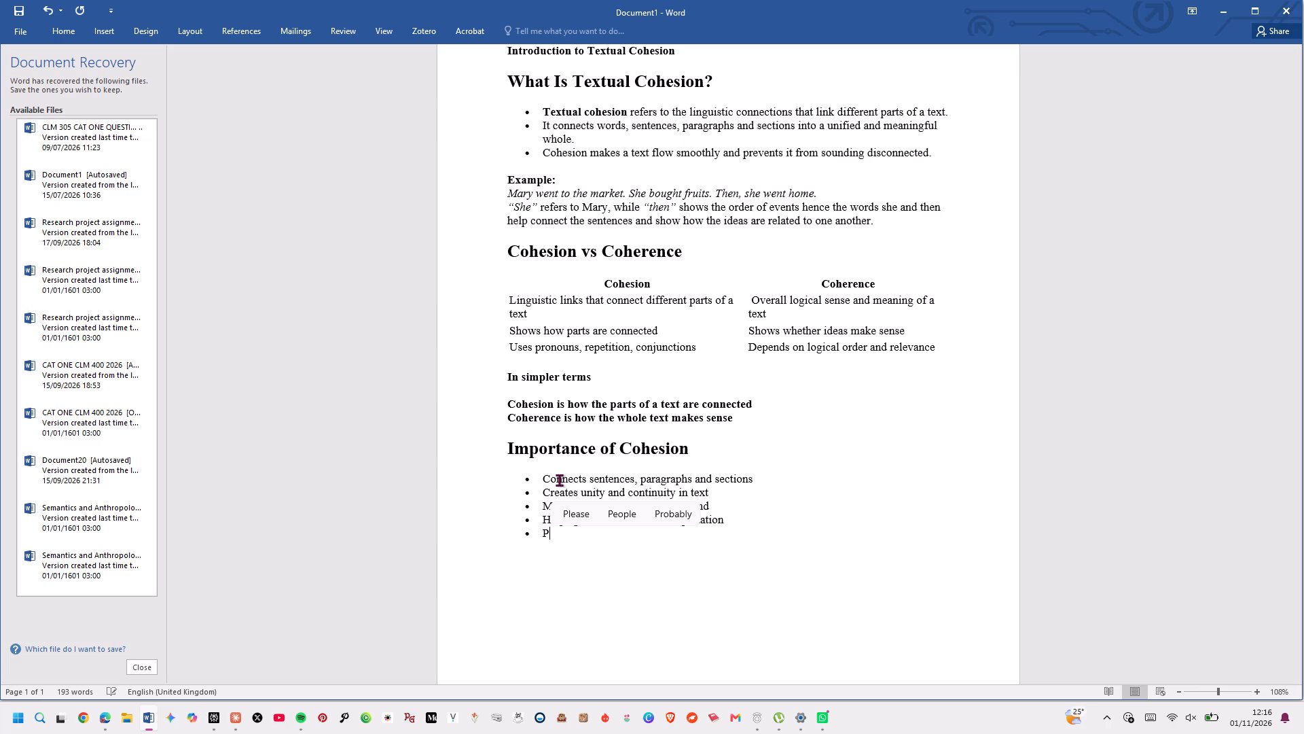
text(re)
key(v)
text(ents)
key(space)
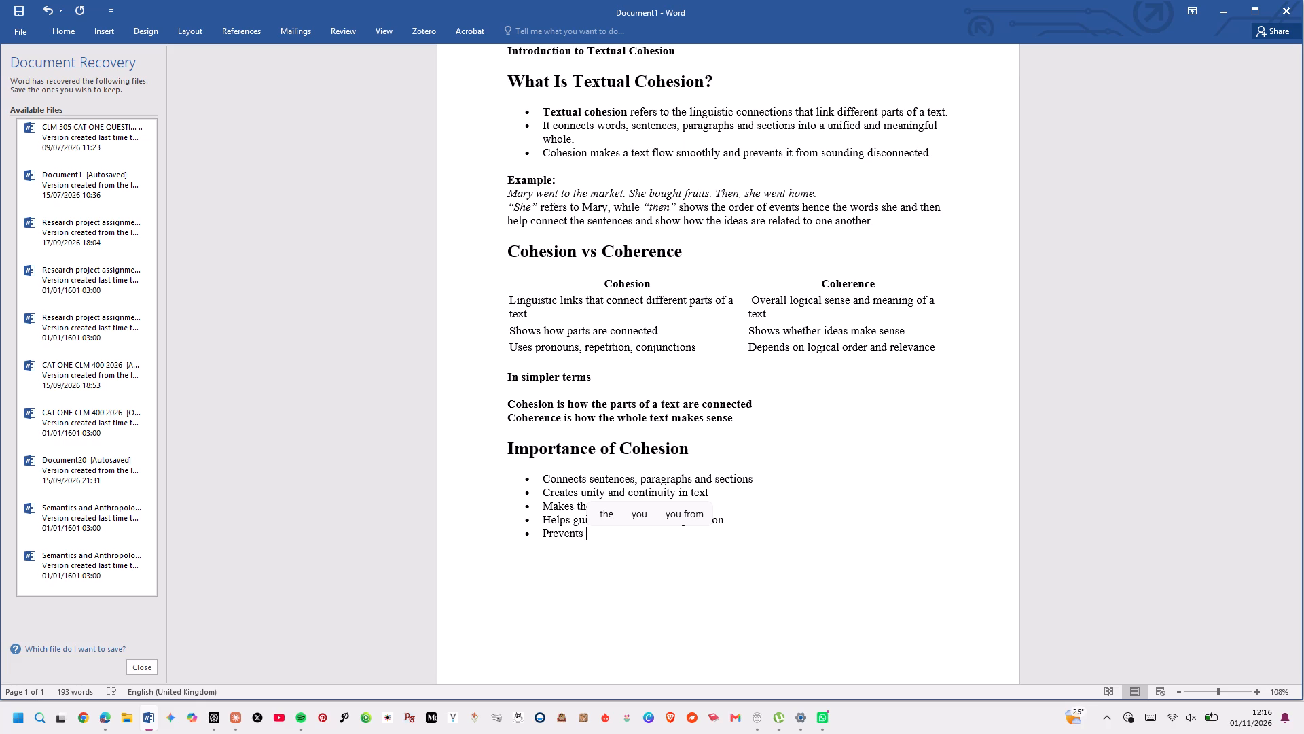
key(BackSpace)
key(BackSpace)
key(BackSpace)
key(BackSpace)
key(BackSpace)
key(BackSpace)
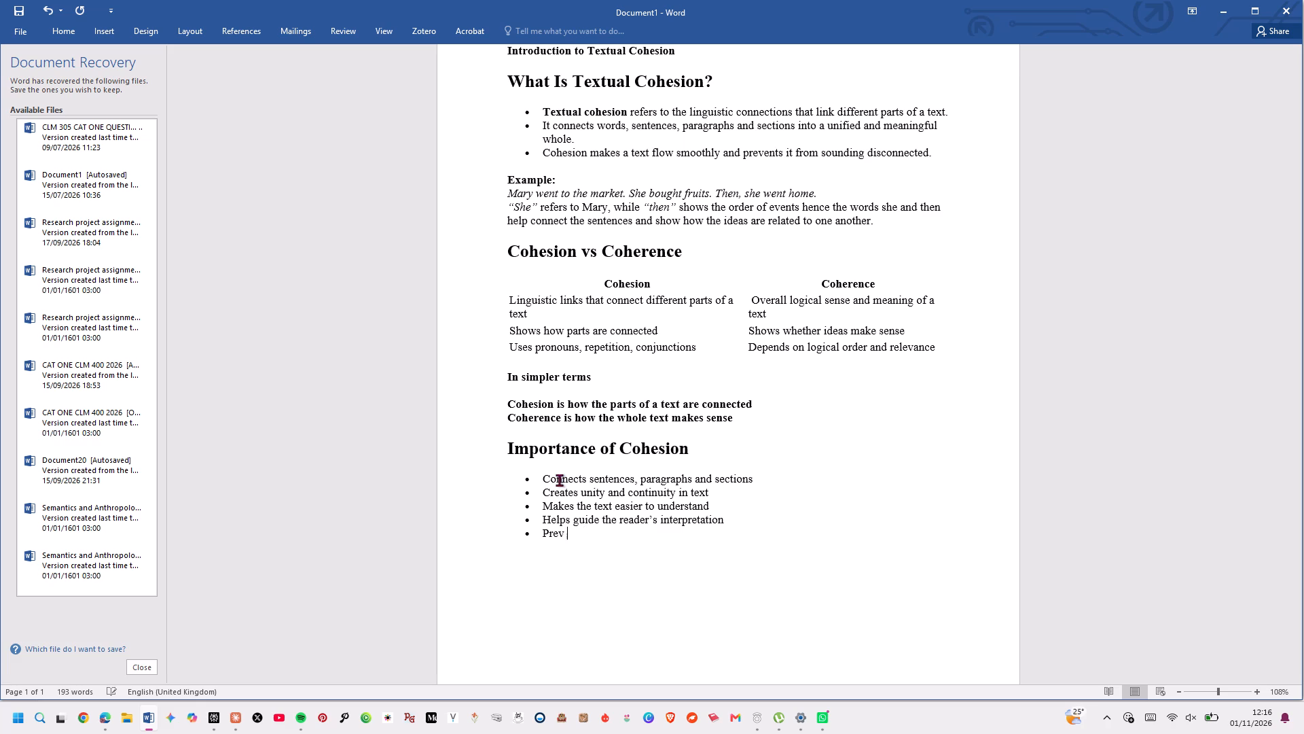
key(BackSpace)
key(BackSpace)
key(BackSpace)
Fill the empty fifth bullet under "Importance of Cohesion" with "Helps the reader follow the development of ideas".
key(h)
text(elps)
key(space)
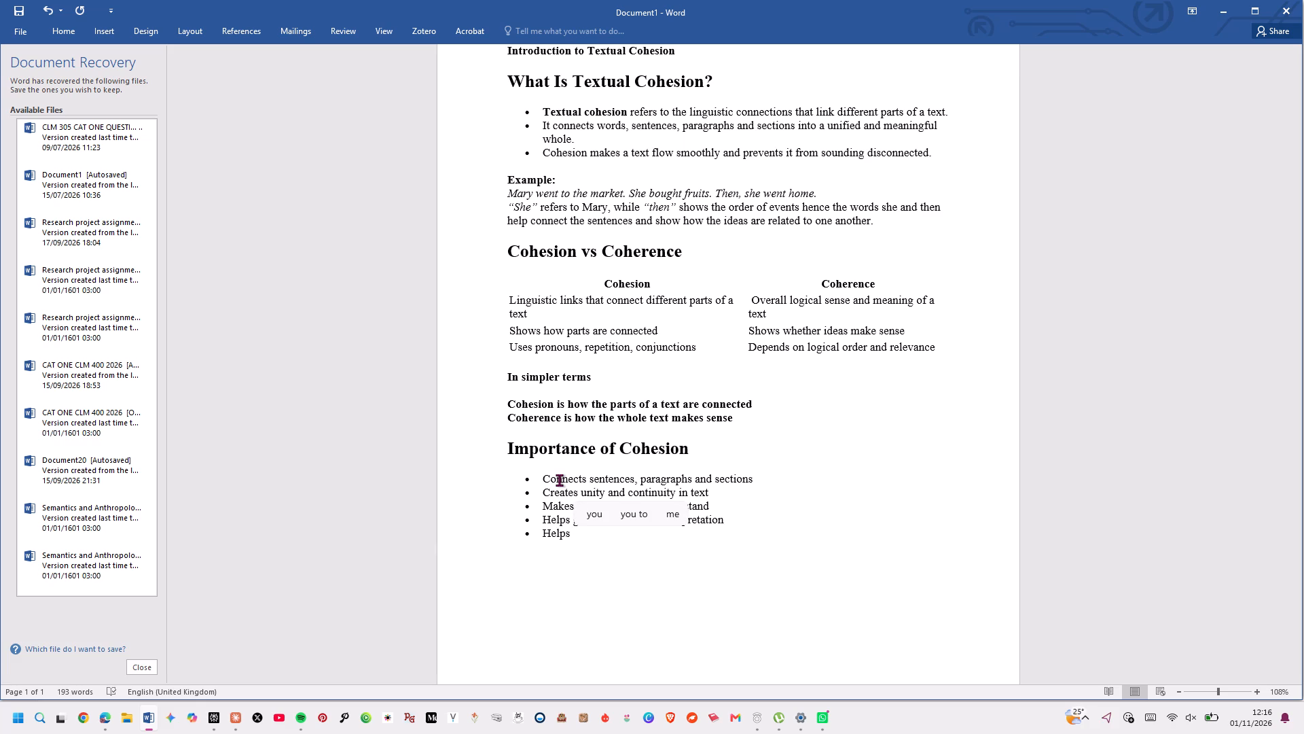
text(th)
key(space)
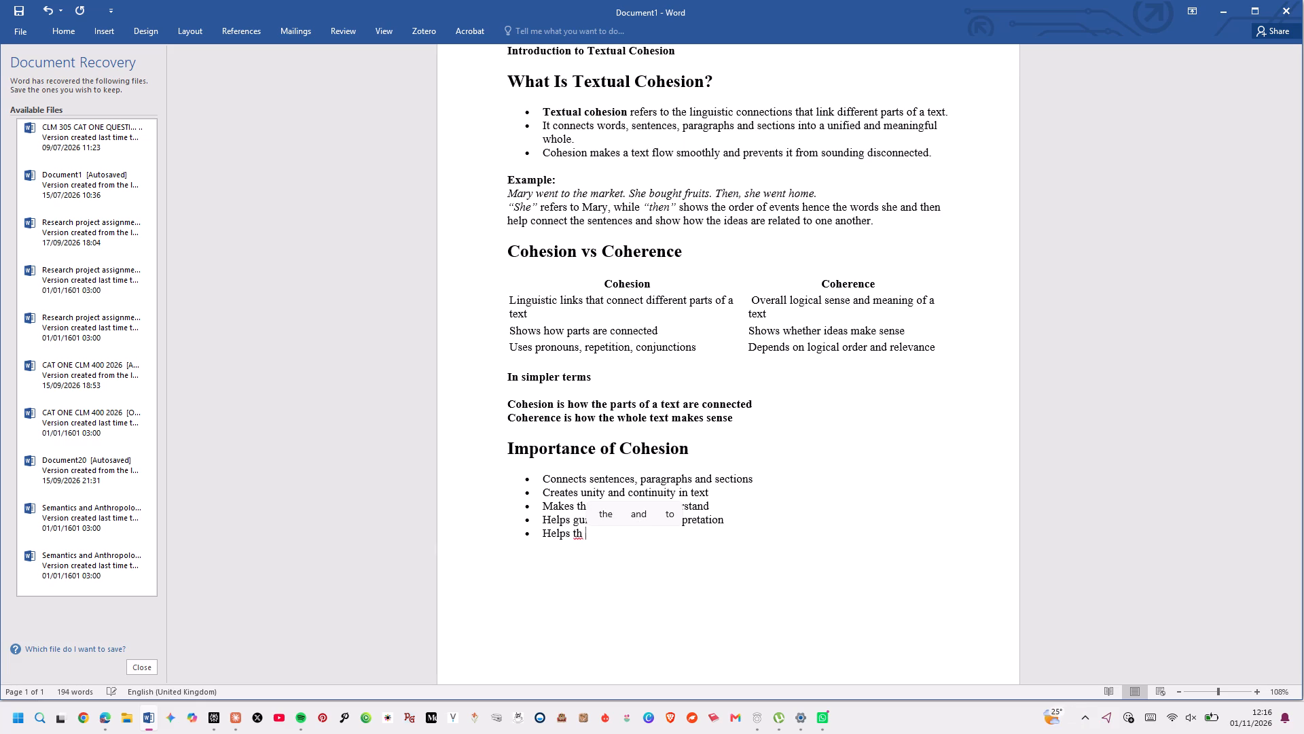
key(BackSpace)
text(e)
key(space)
text(reader)
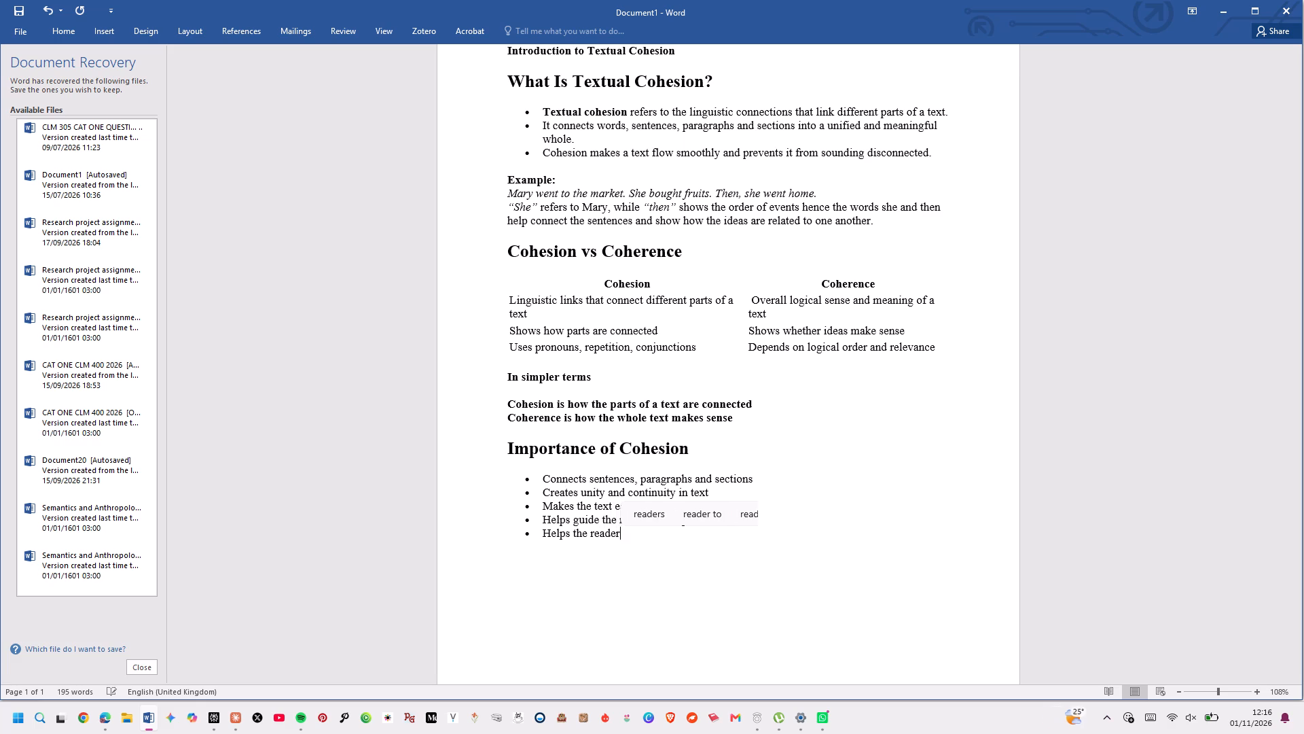
key(space)
text(follo)
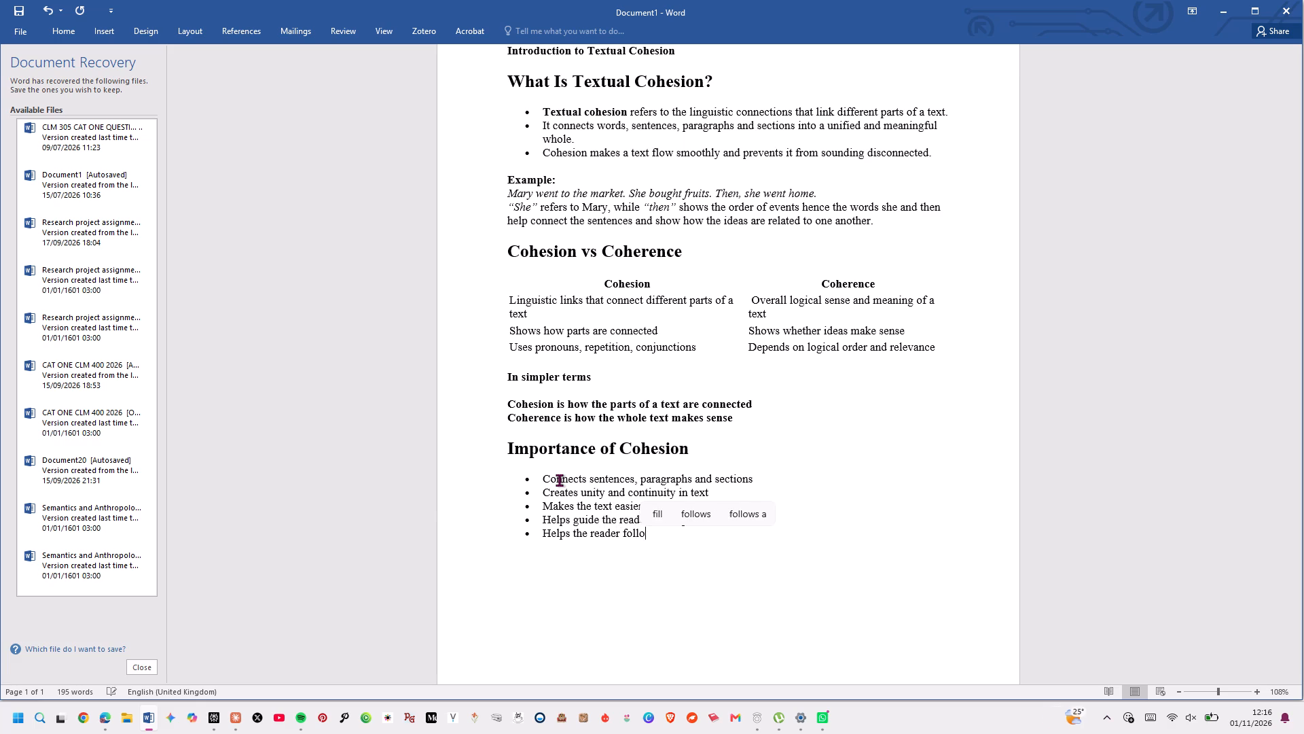
text(w)
key(space)
text(the development)
key(space)
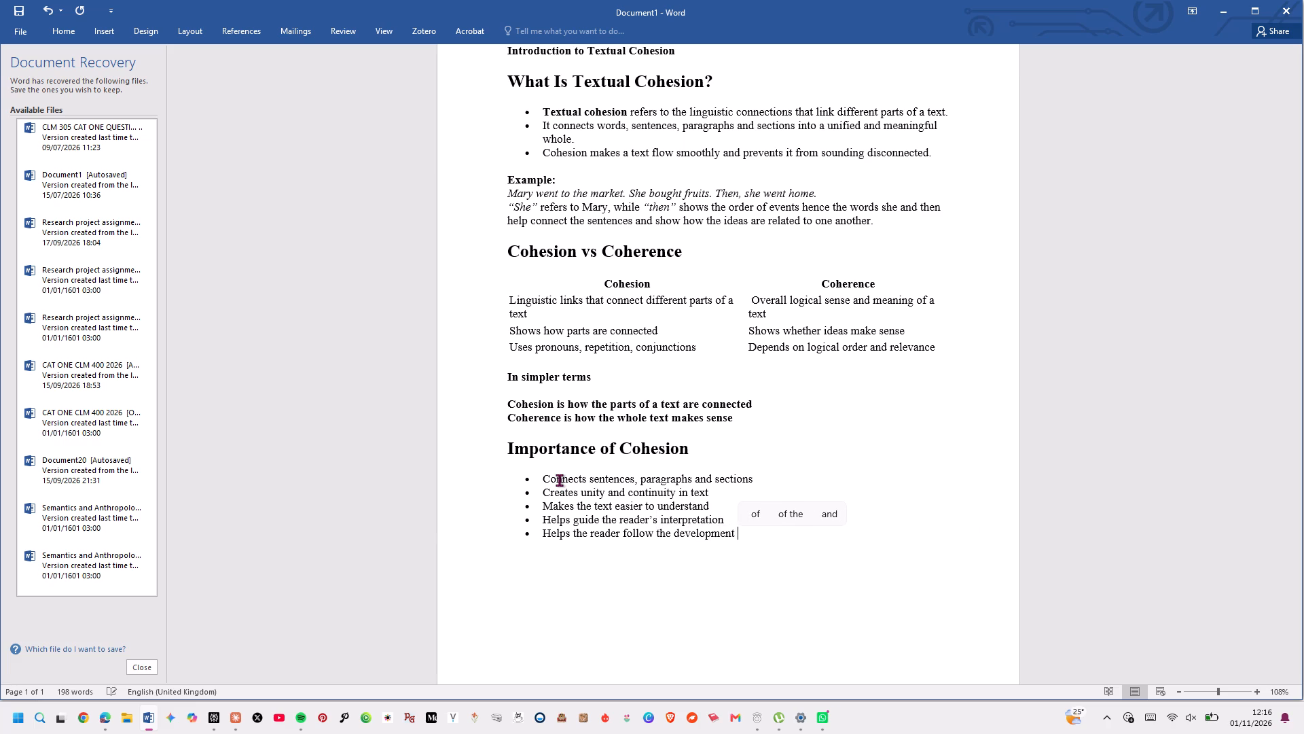
text(of)
key(space)
key(i)
key(d)
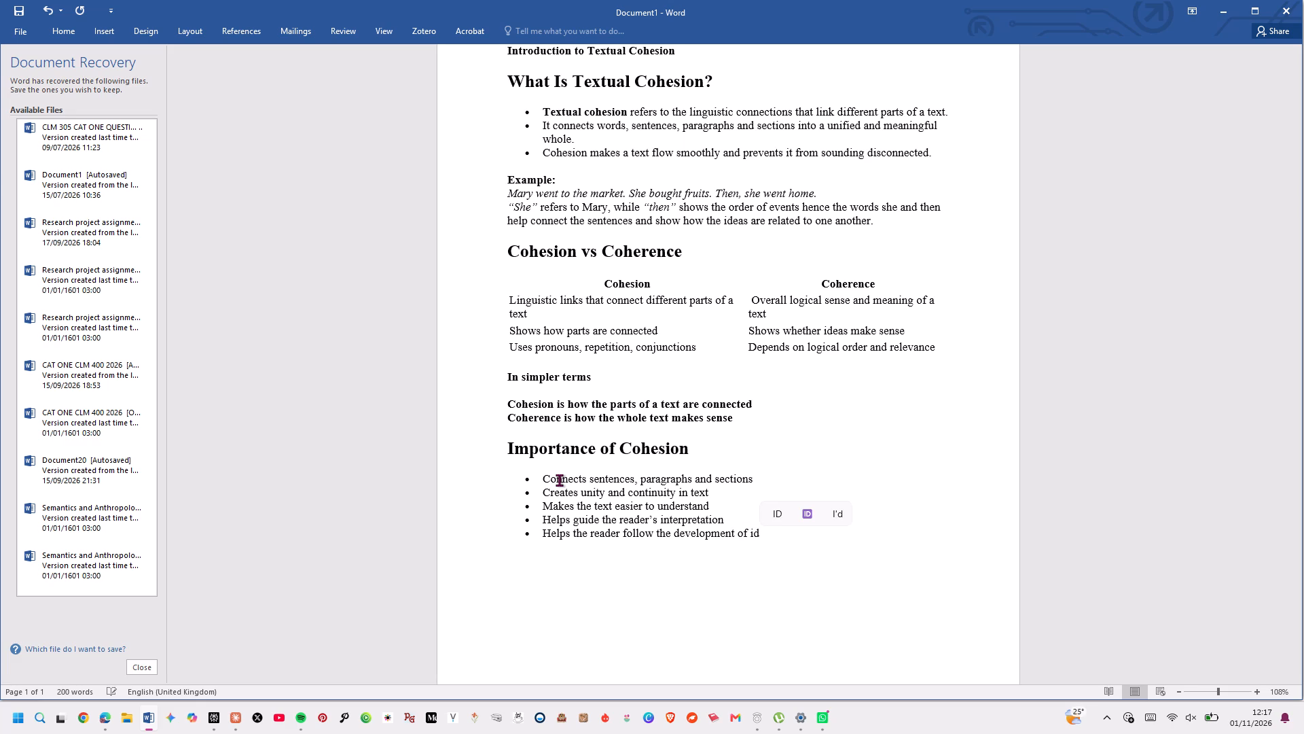
key(e)
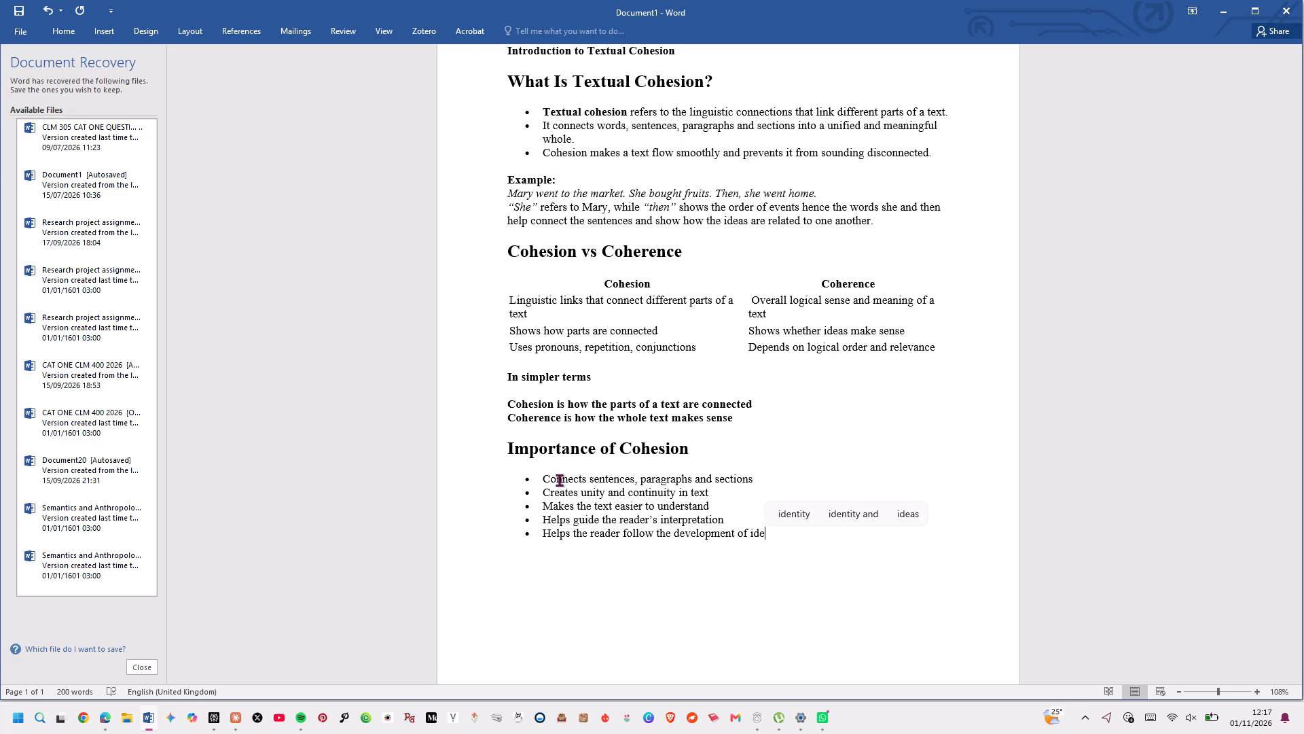
text(as)
Add a sixth bullet under "Importance of Cohesion" reading "Prevents the text from sounding fragmented or disconnected".
key(Return)
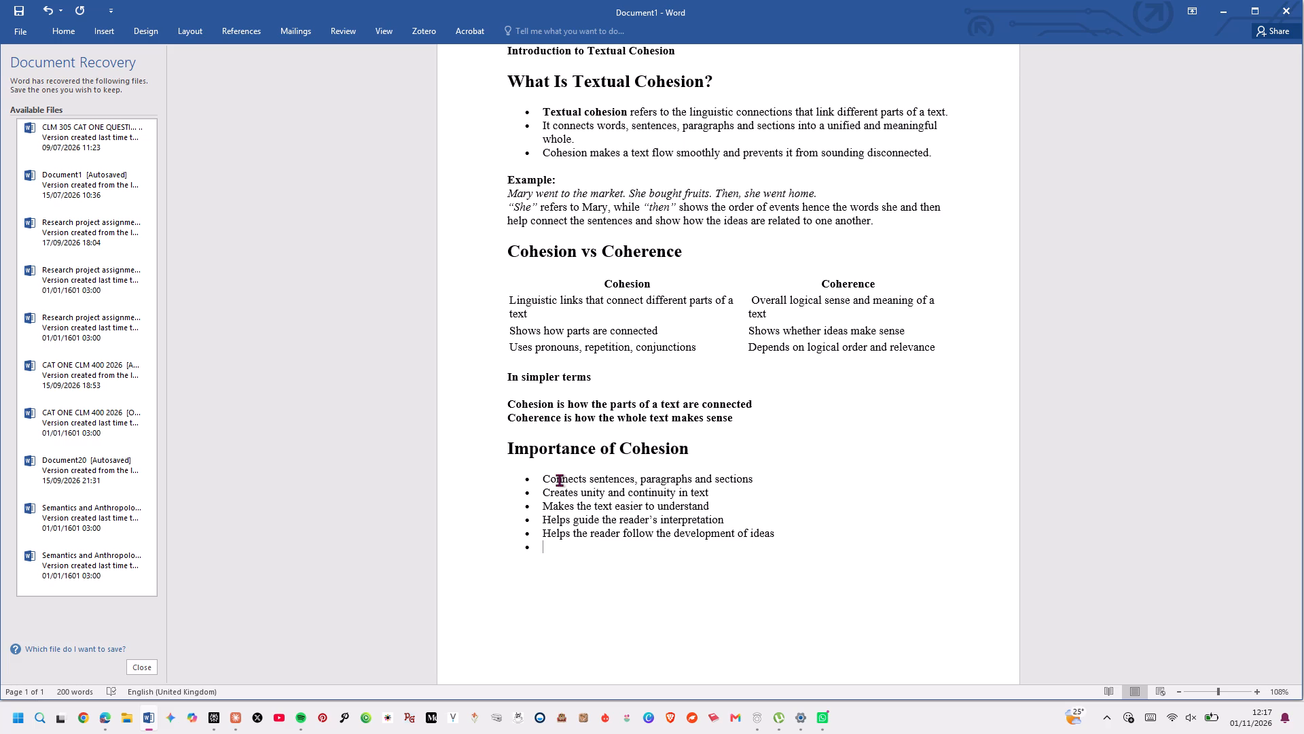
text(revent)
text(s)
key(space)
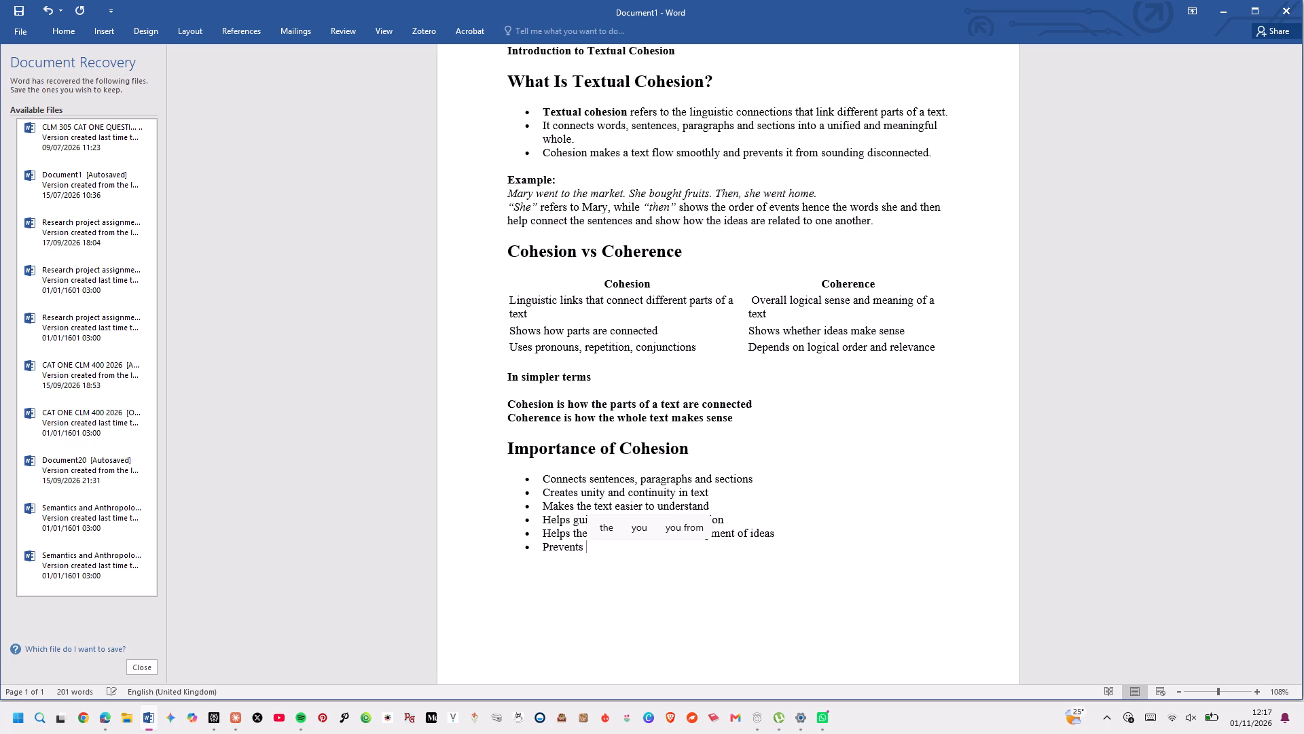
text(th)
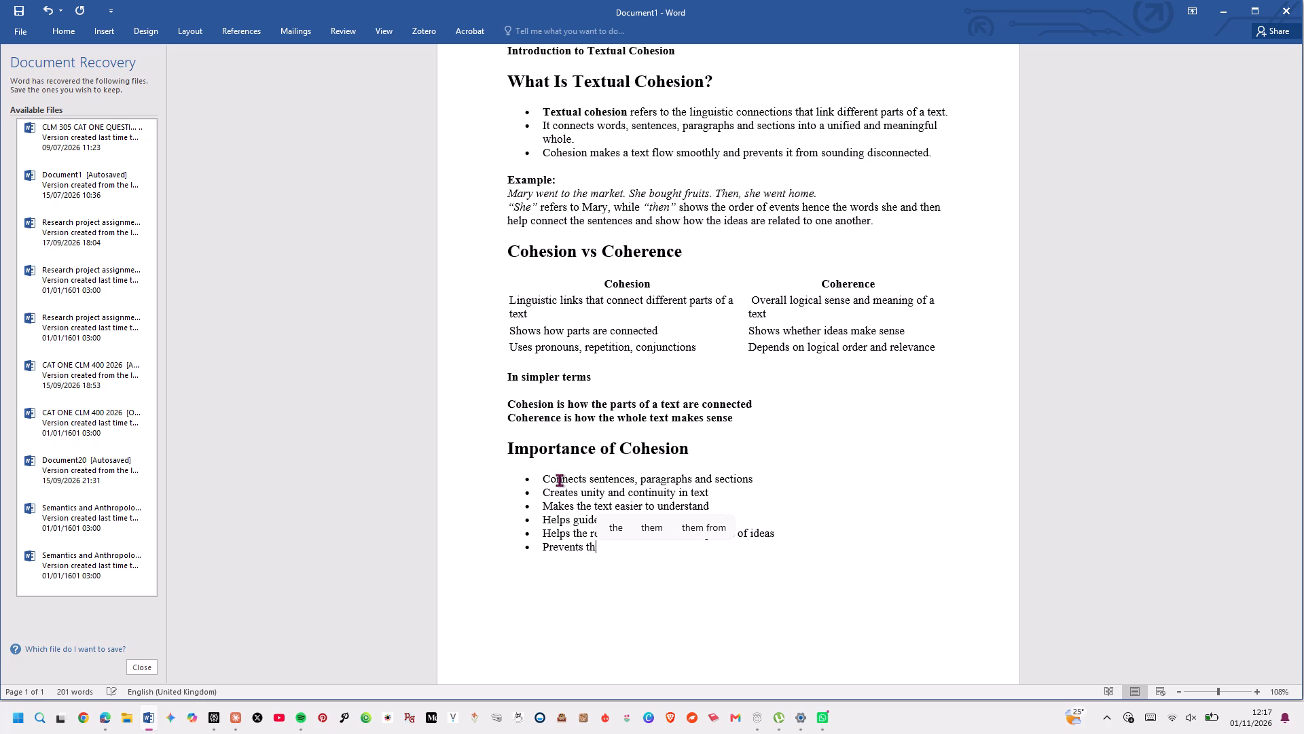
text(e te)
text(xt)
key(space)
text(from)
key(s)
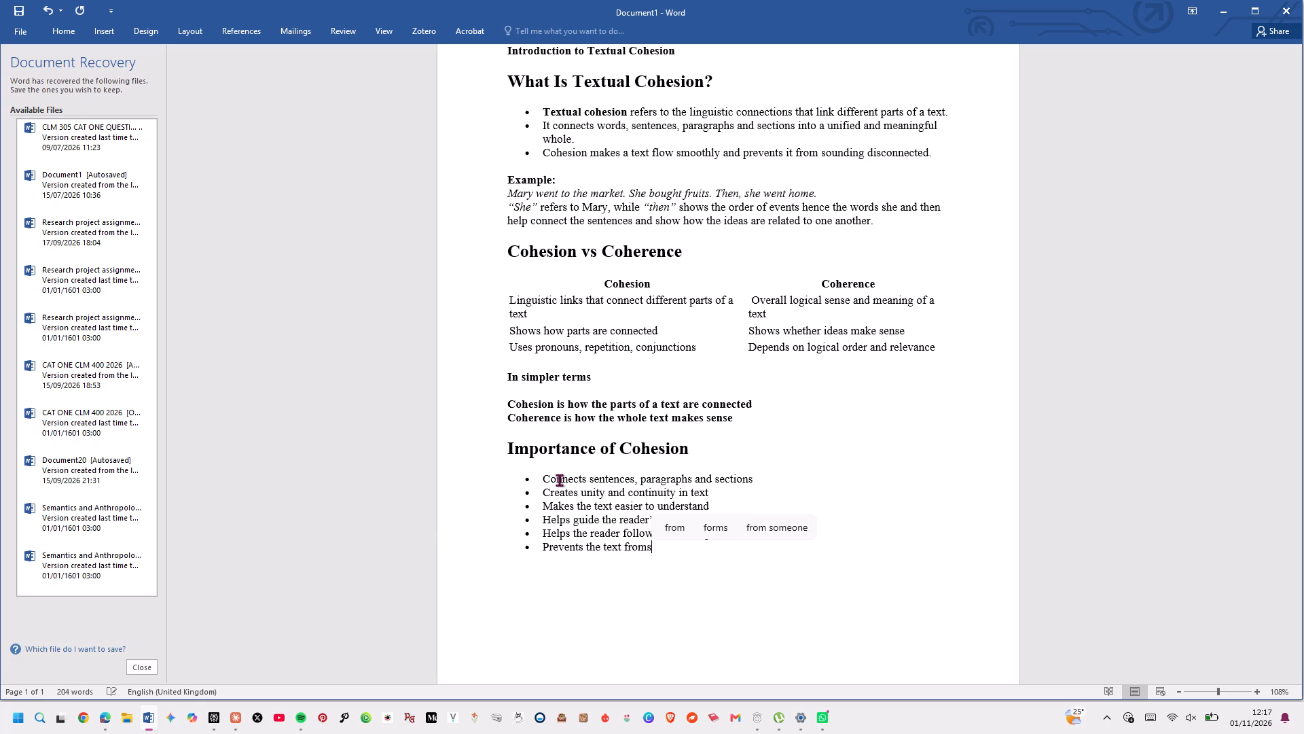
key(BackSpace)
key(space)
text(sou)
text(nd)
text(ing)
key(space)
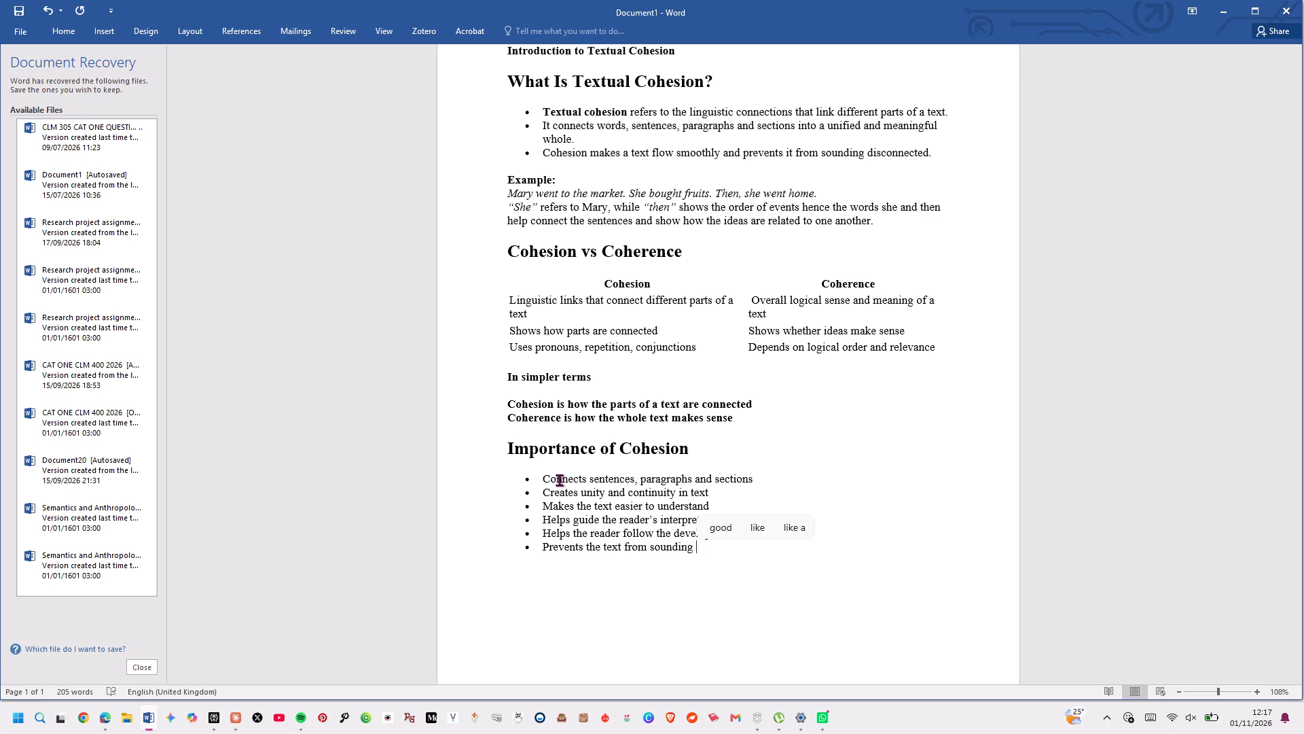
text(frag)
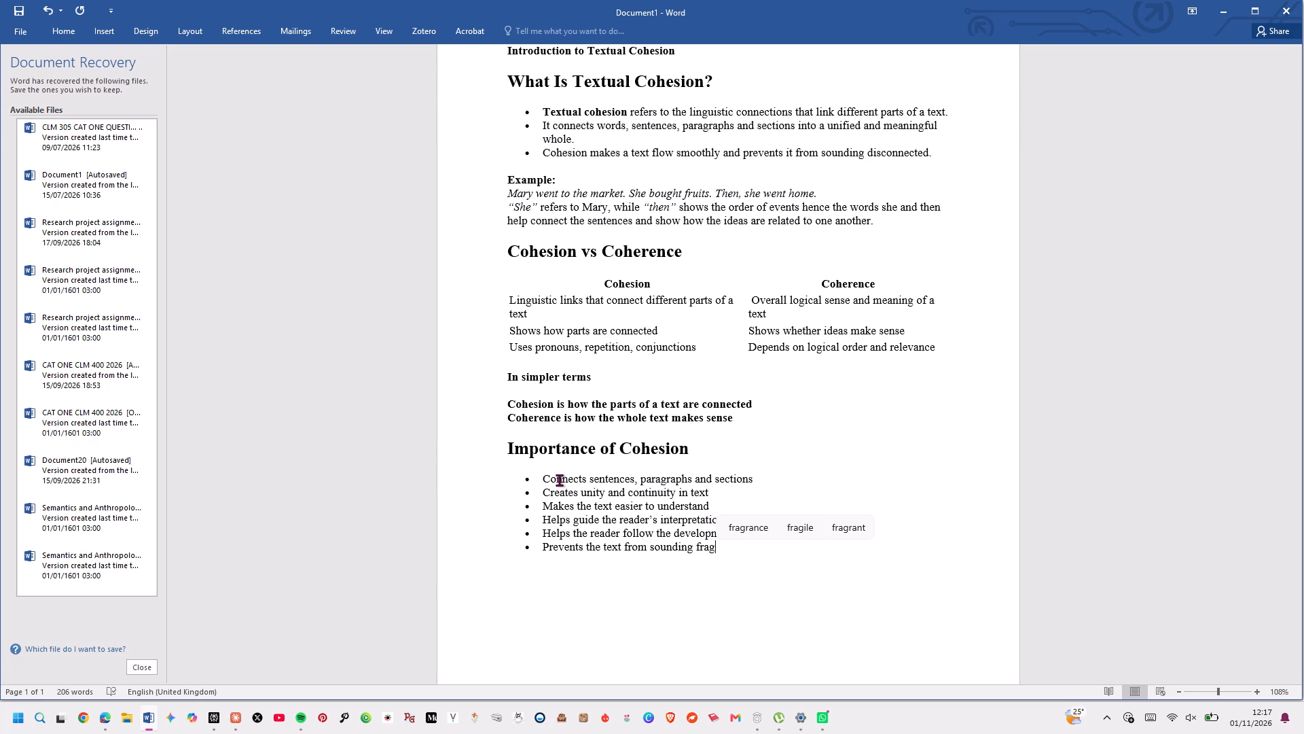
text(ment)
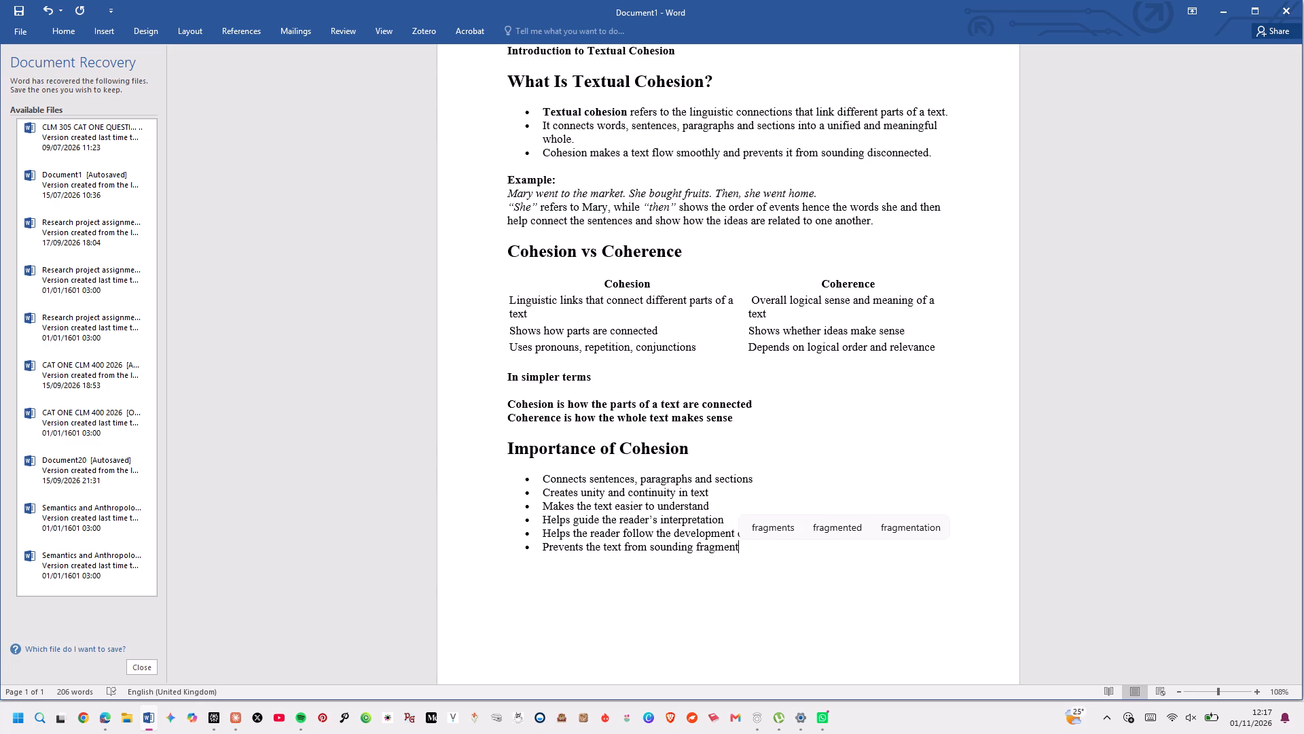
text(ed or disconne)
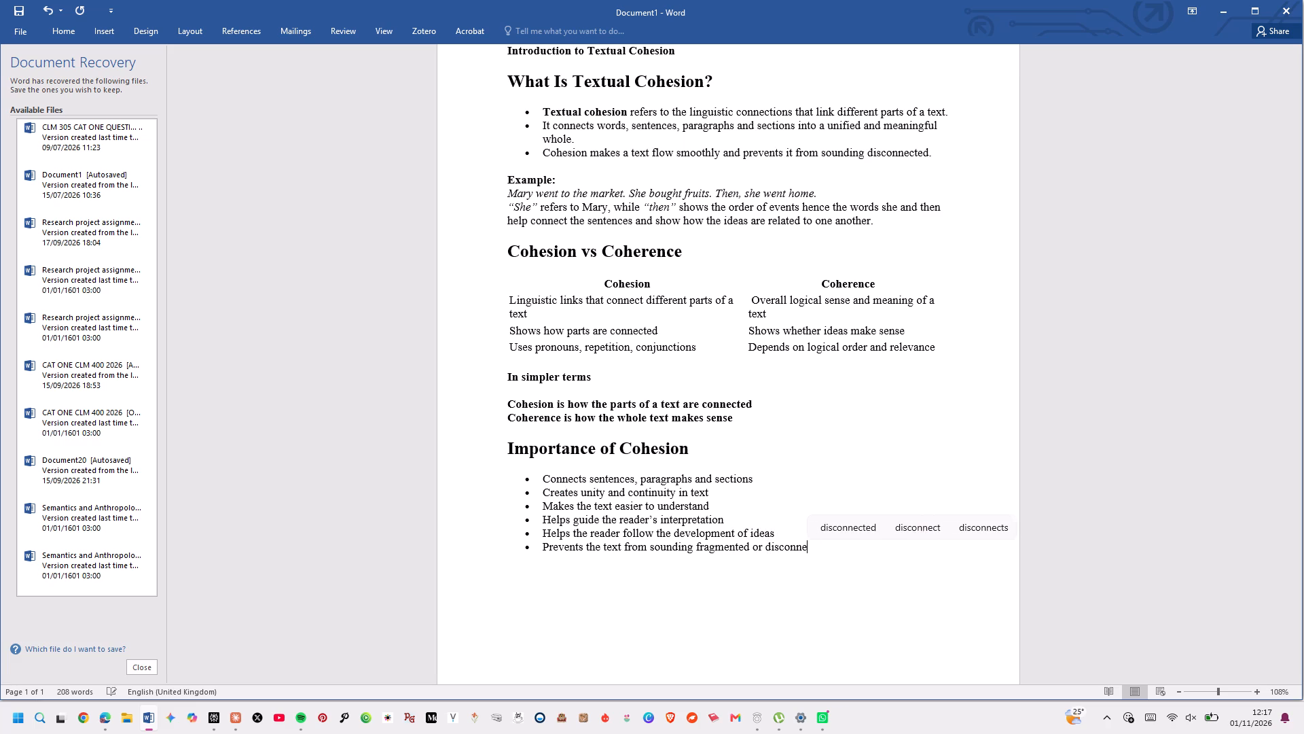
text(cted)
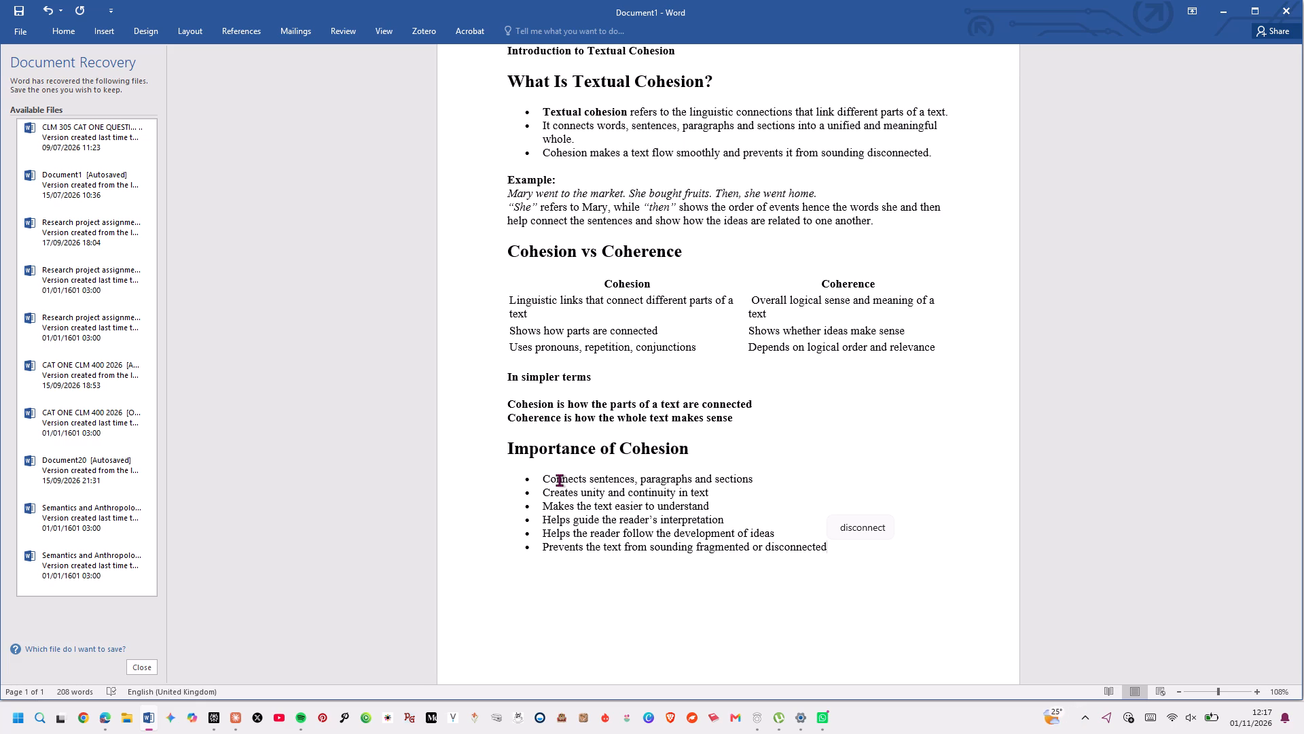
Add a seventh bullet under "Importance of Cohesion" reading "Can create stylistic effects such as emphasis and rhythm.".
key(Return)
key(c)
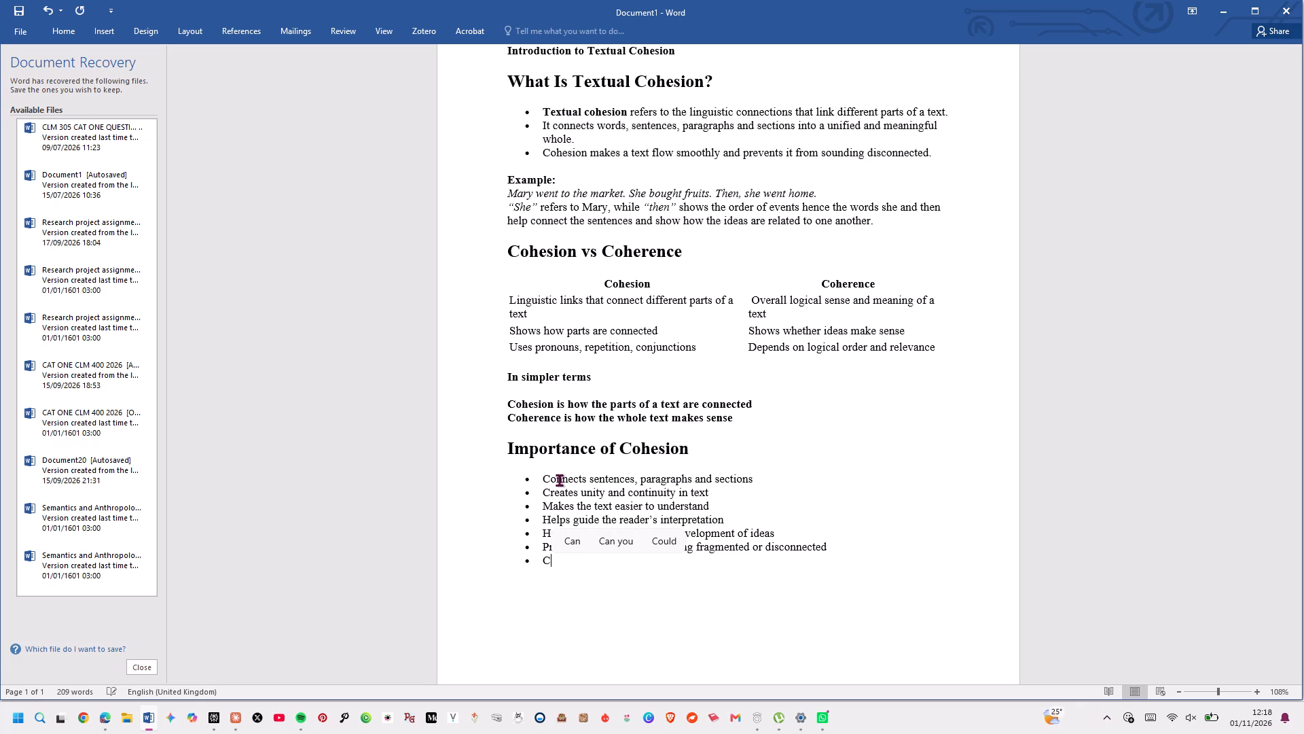
text(an)
key(space)
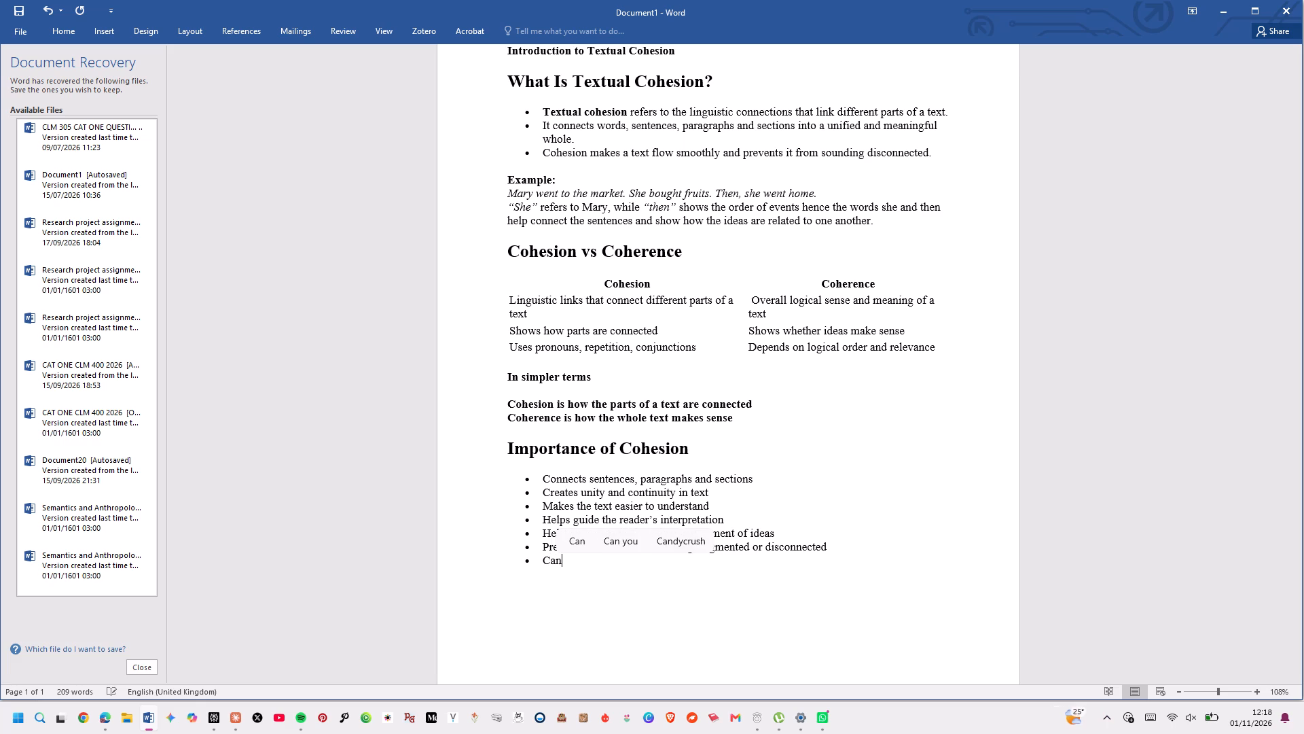
text(ceate)
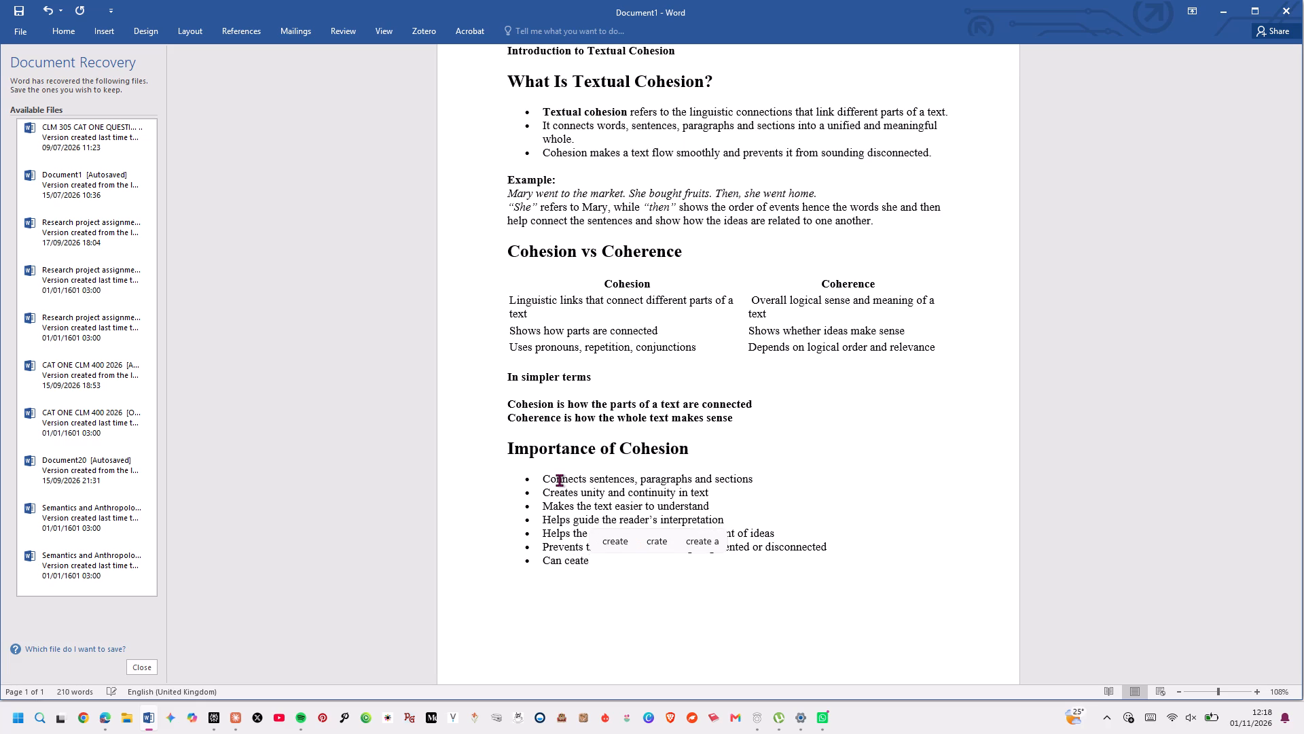
click(620, 537)
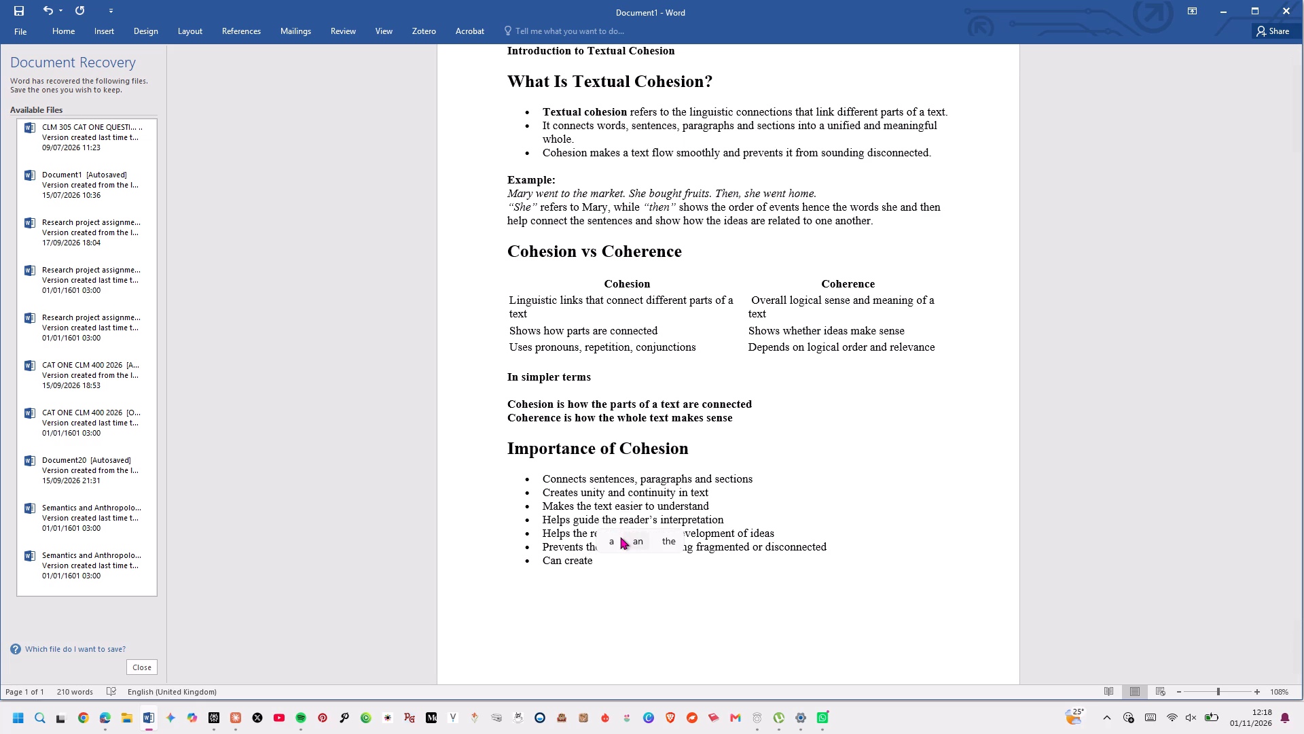
text(stylistic e)
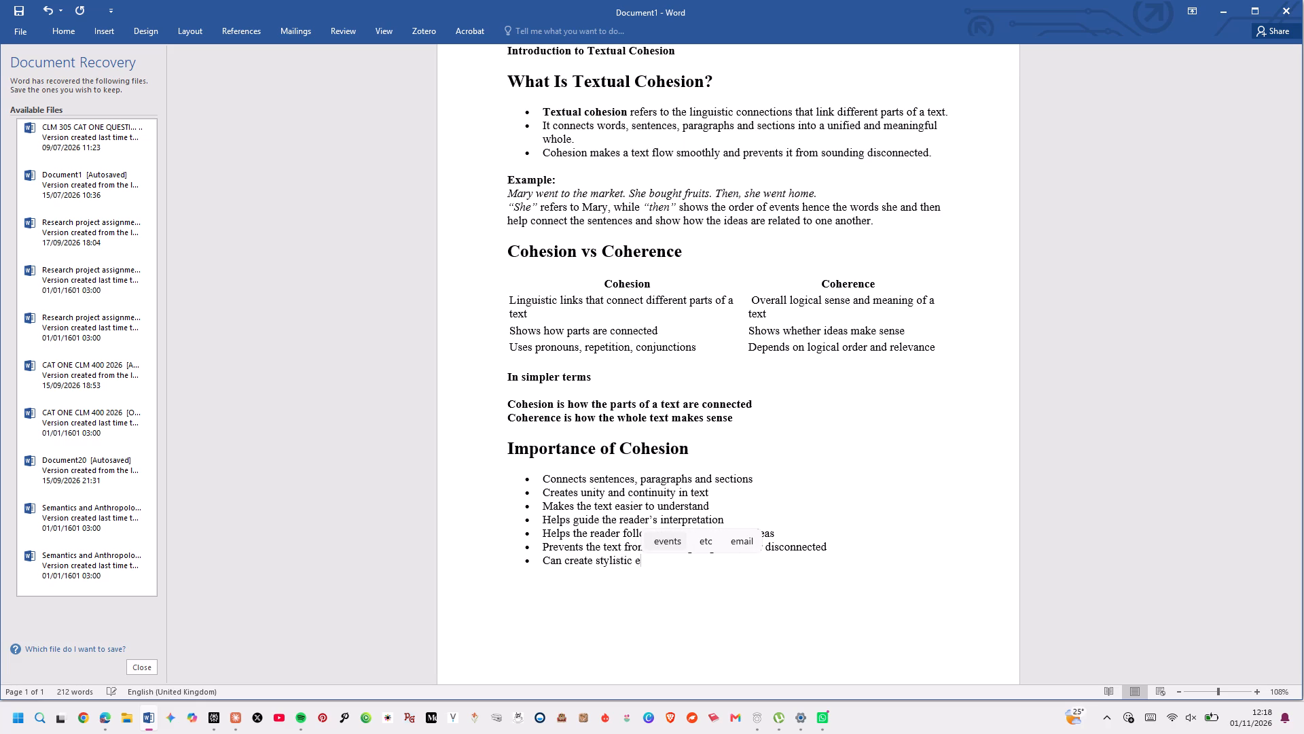
key(f)
text(fects such as)
key(space)
text(emphas)
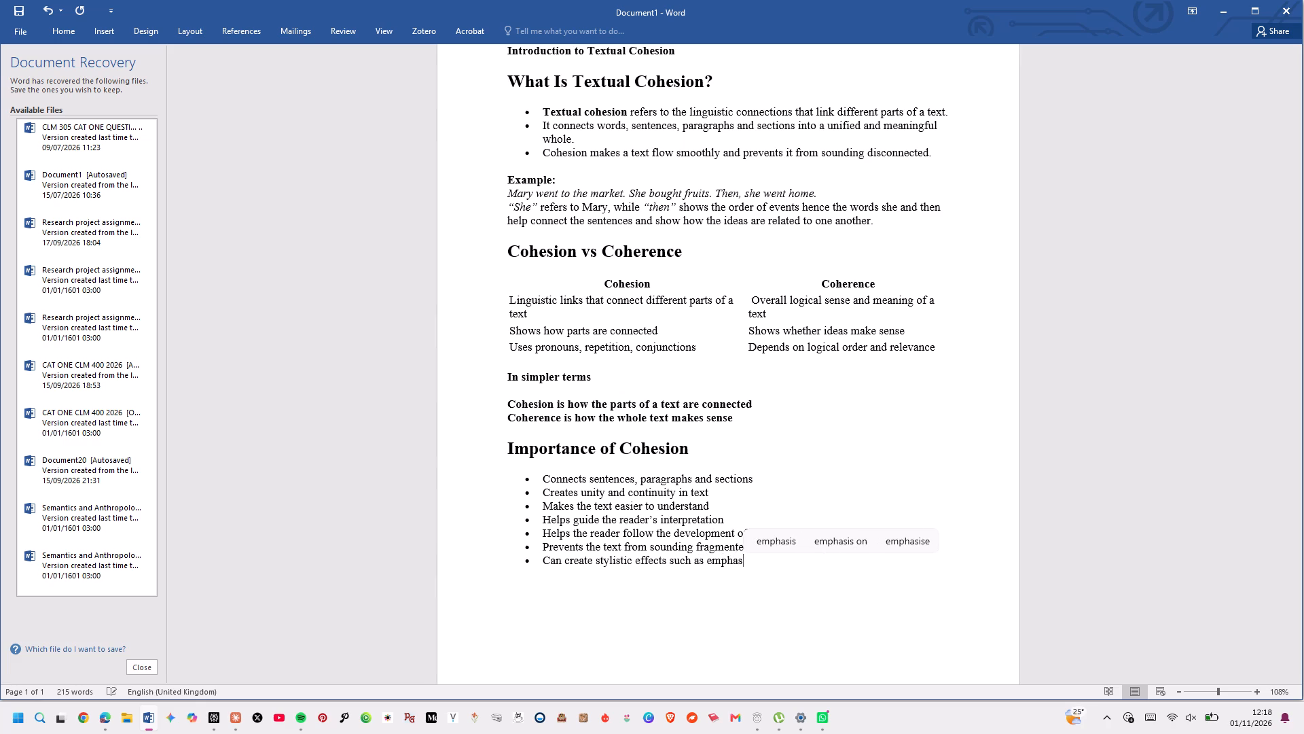
text(is)
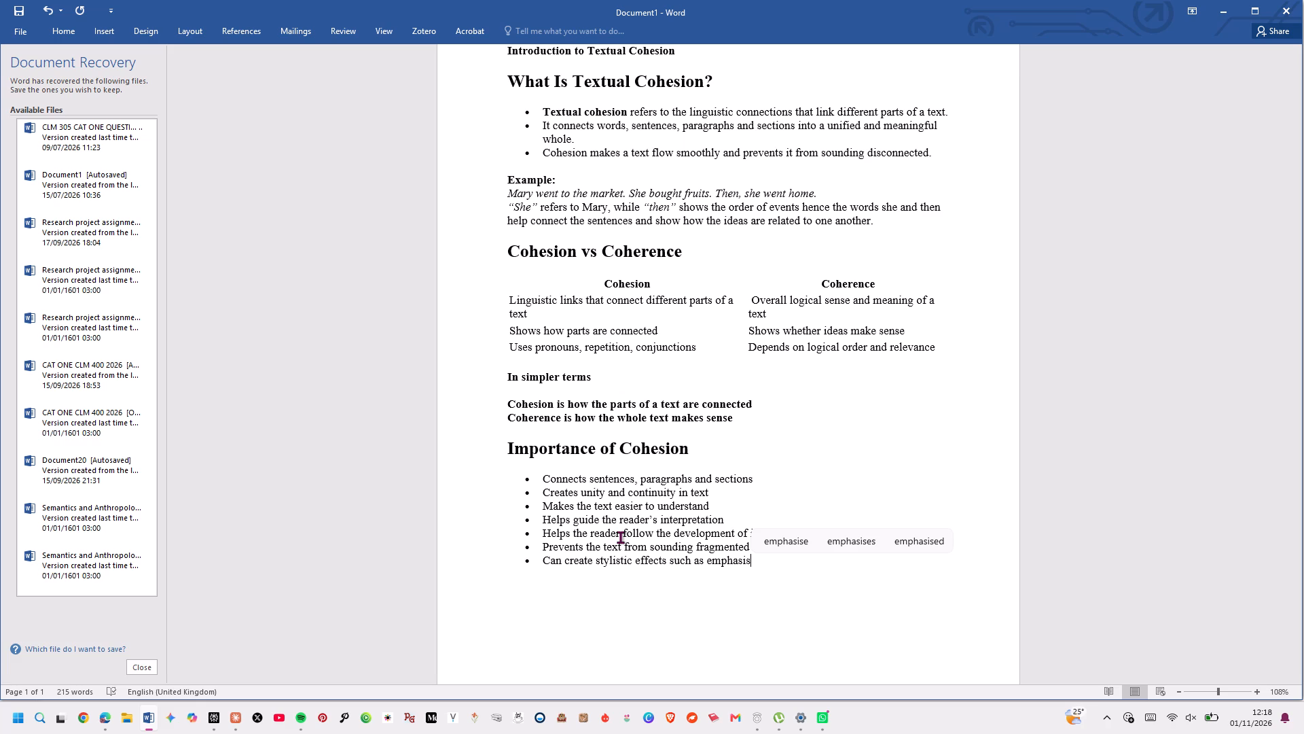
key(space)
text(and)
key(space)
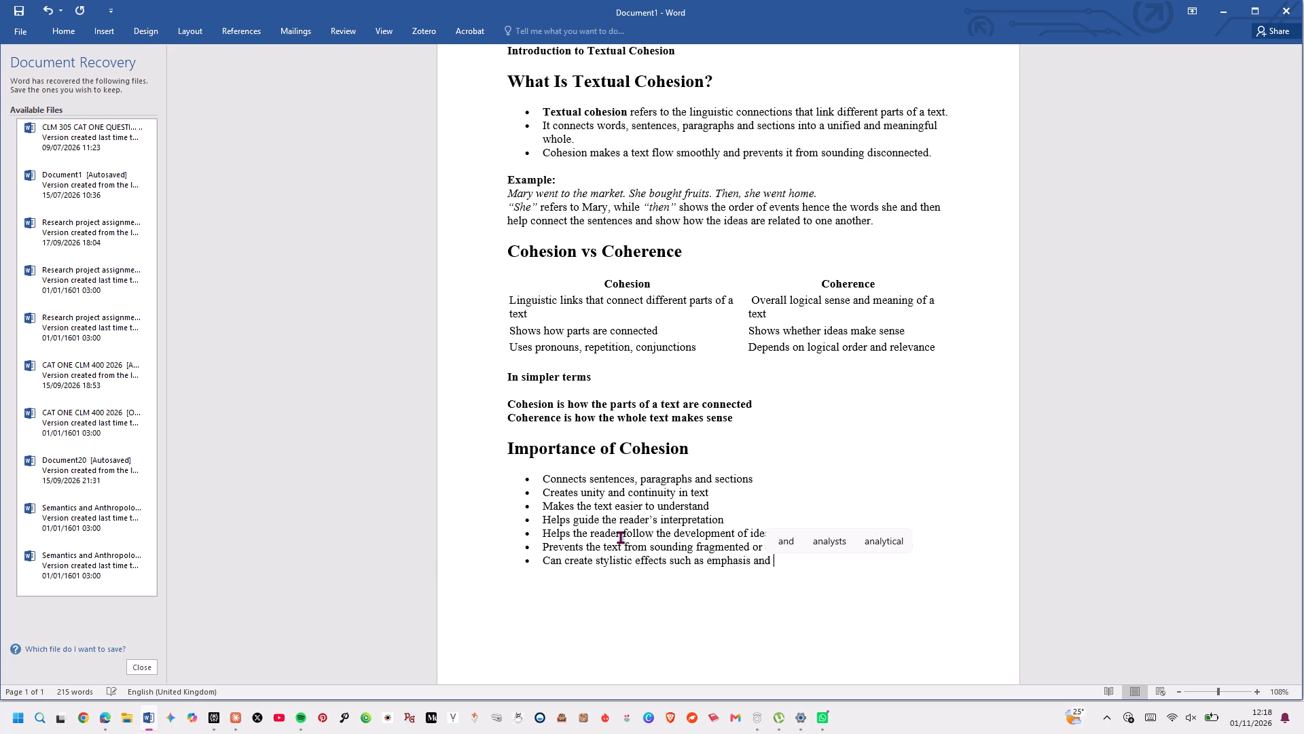
text(rhyth)
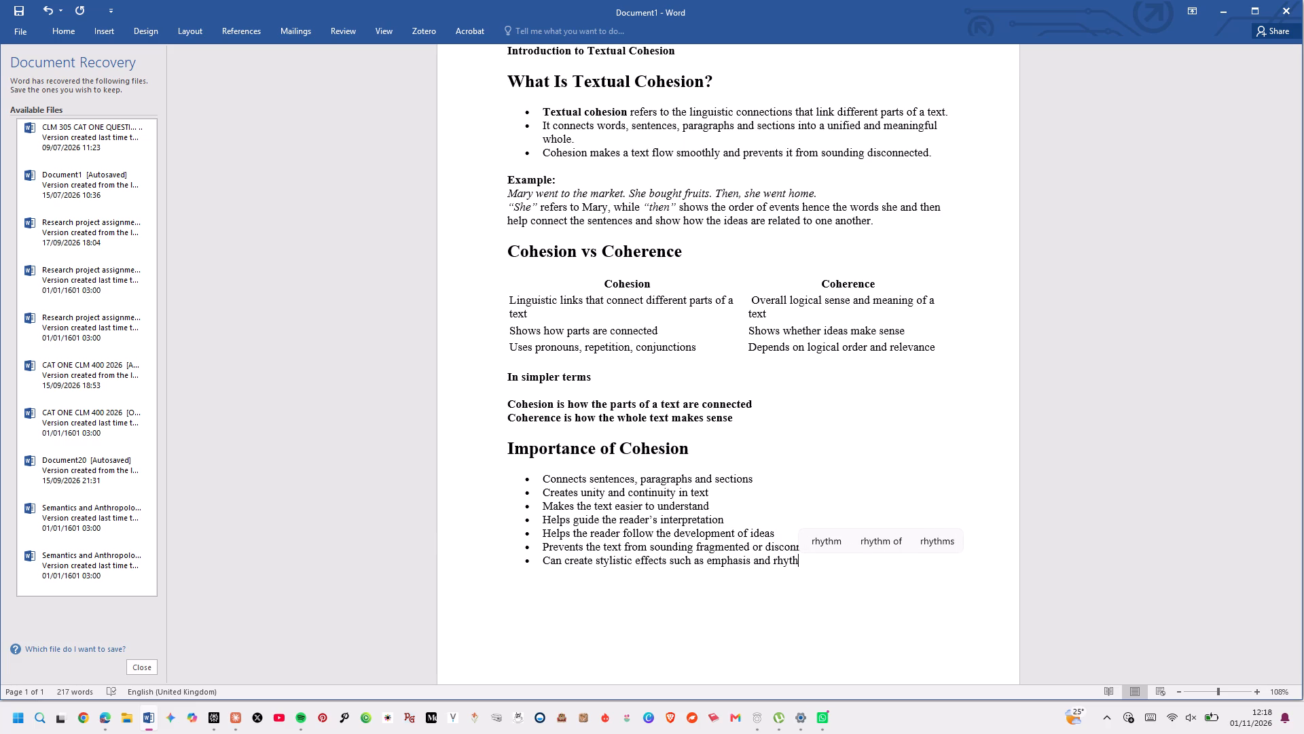
key(m)
key(period)
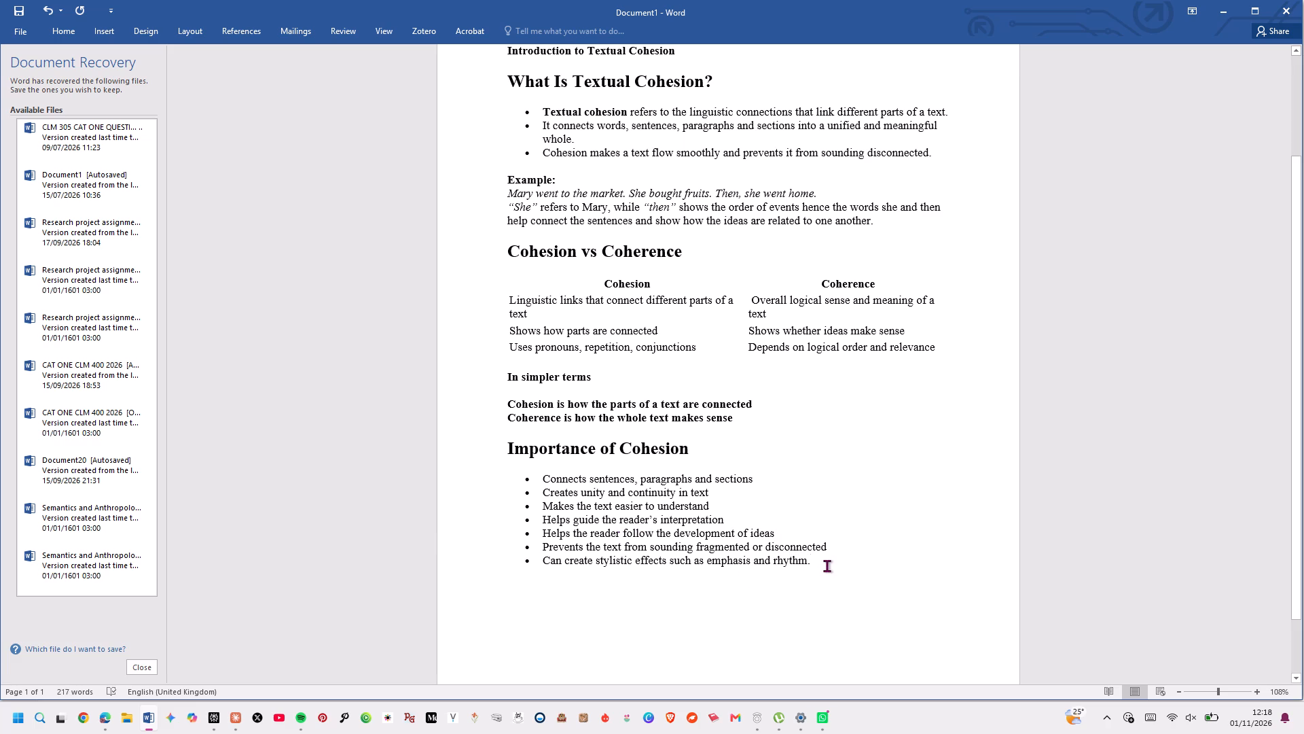
Add a full stop to the end of each of the first six bullets under "Importance of Cohesion".
click(829, 547)
key(period)
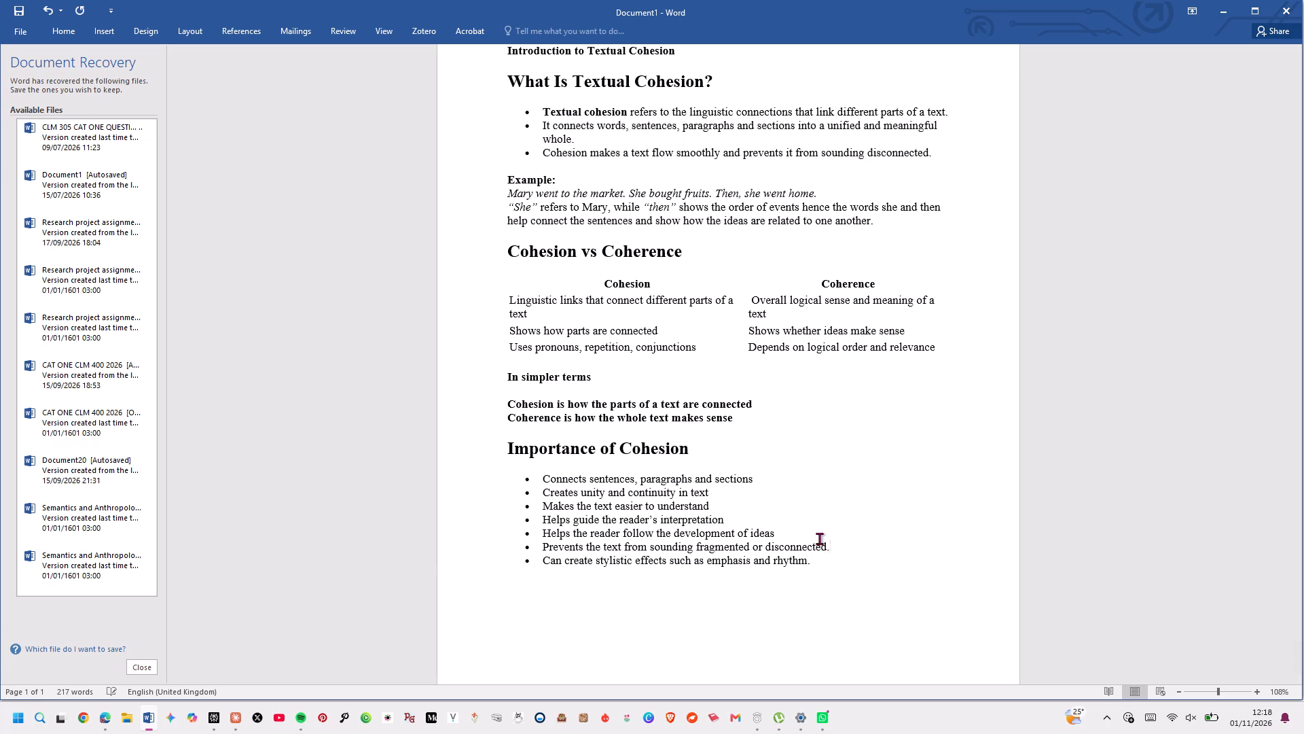
click(784, 531)
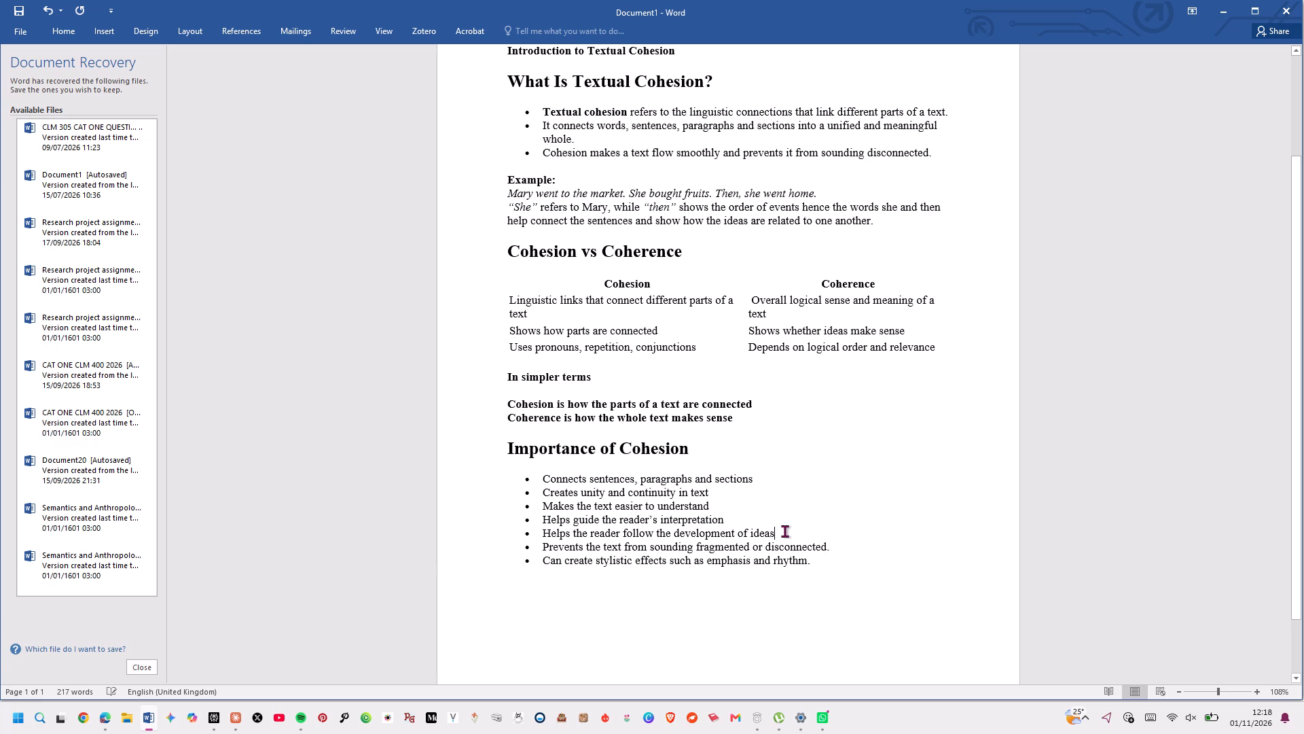
key(period)
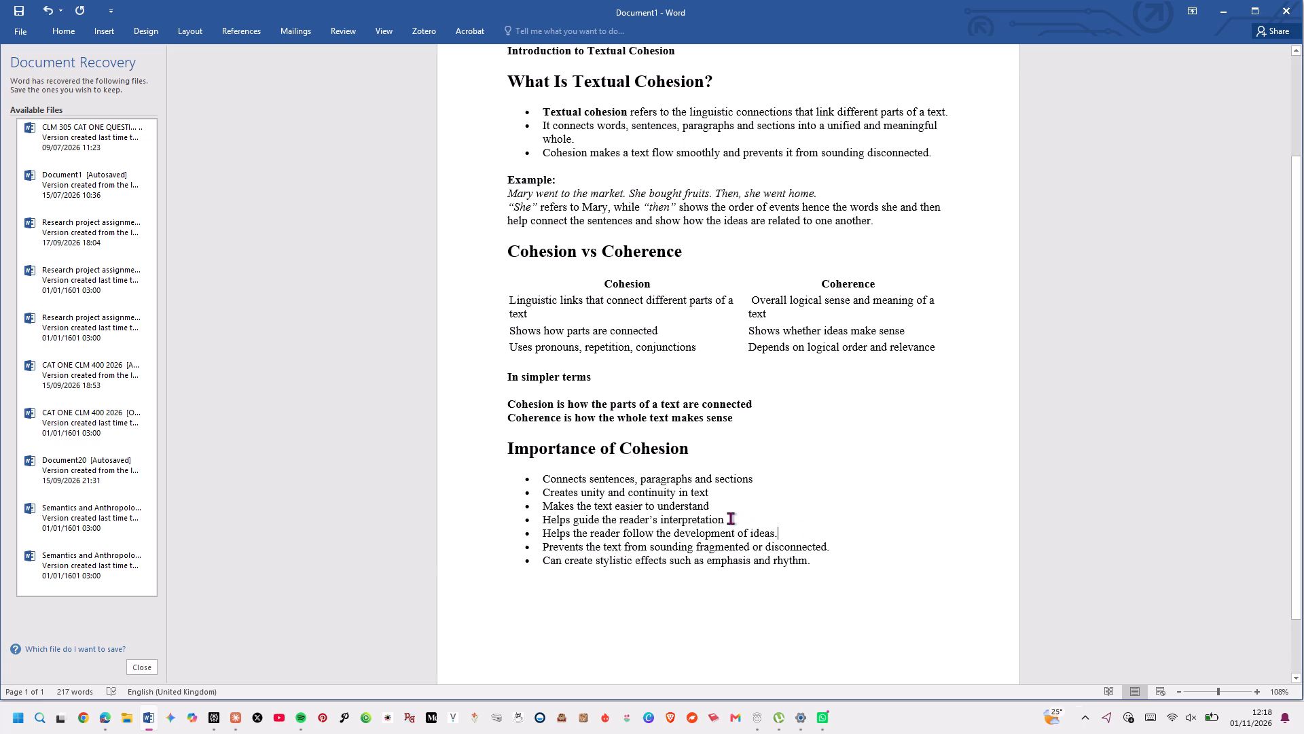
click(725, 520)
key(period)
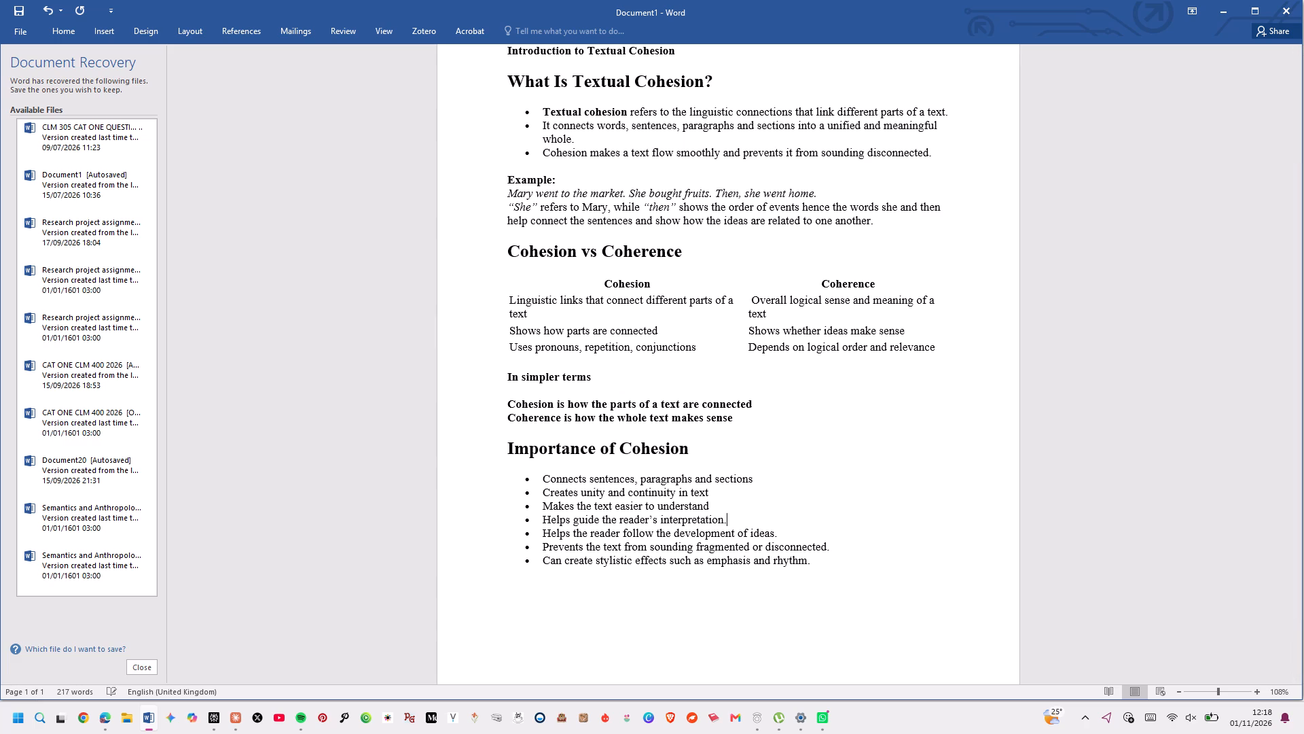
click(709, 502)
key(period)
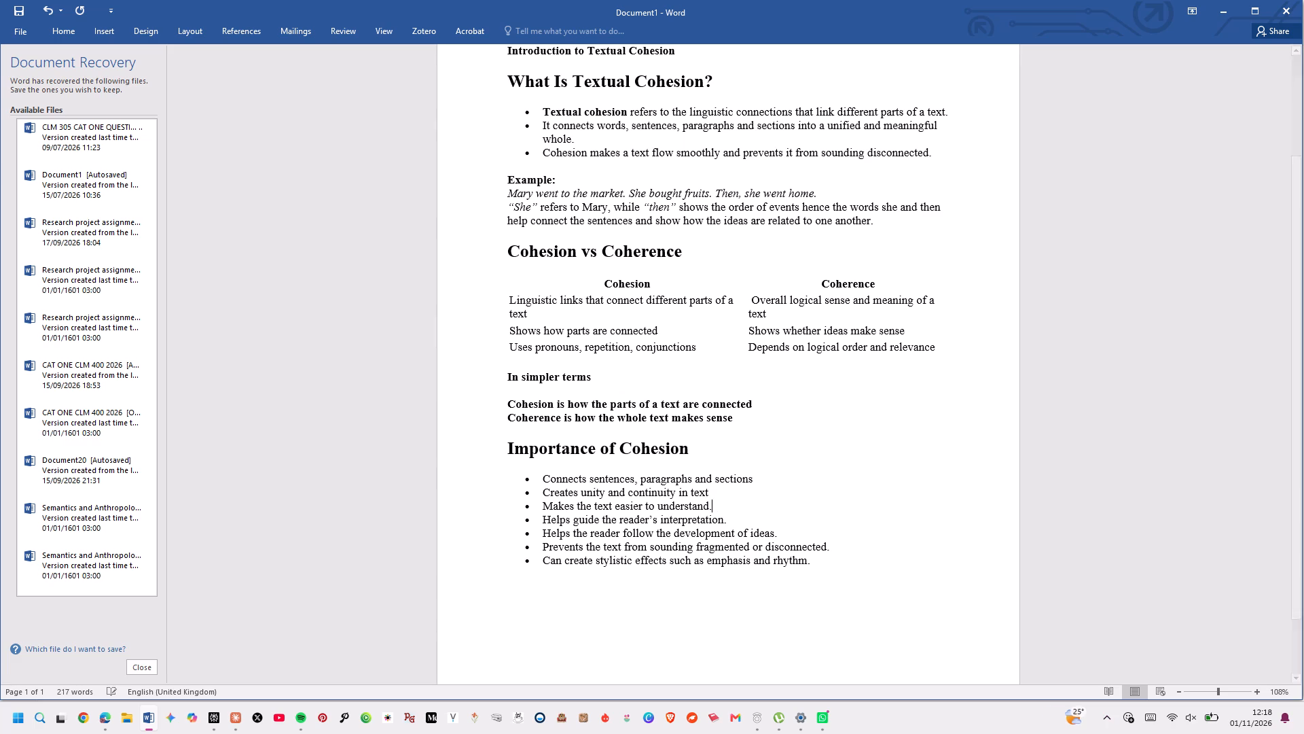
click(710, 491)
key(period)
click(757, 480)
key(period)
Review the whole page from the "Introduction to Textual Cohesion" title down to the "Importance of Cohesion" bullets.
scroll(789, 440, up, 1)
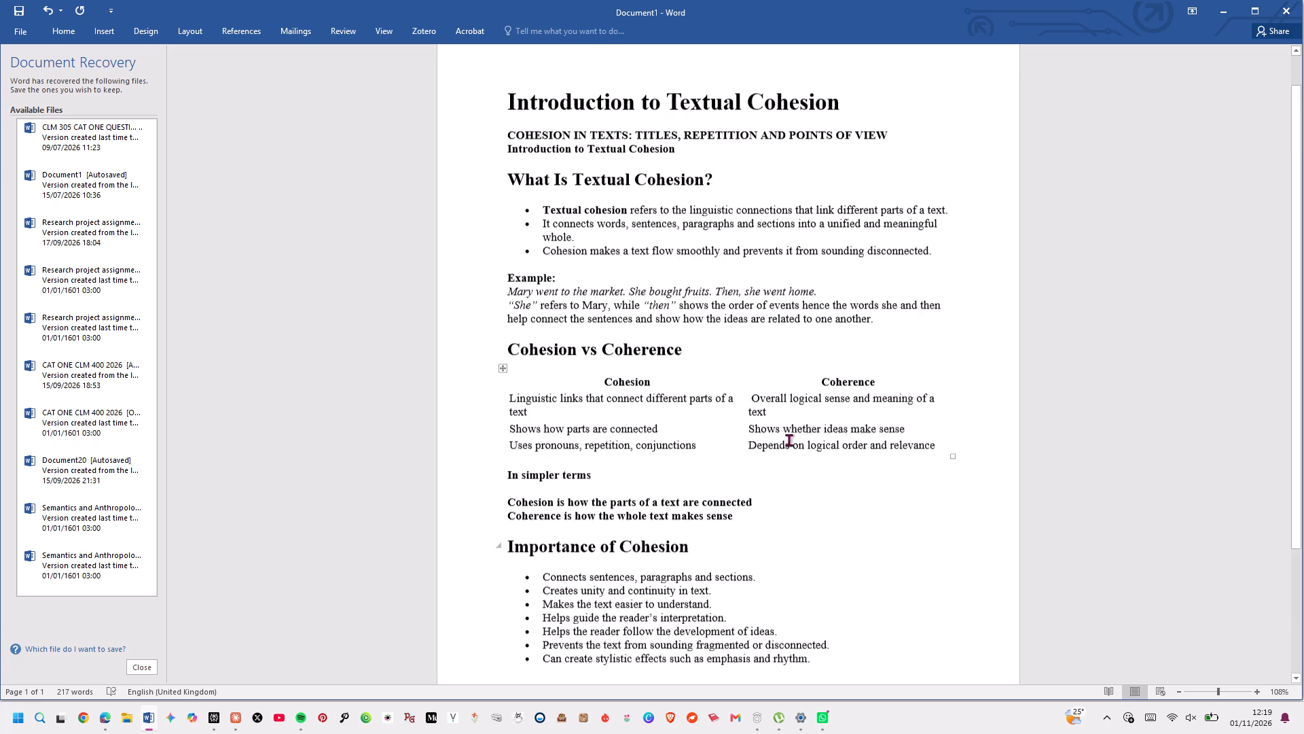
scroll(789, 440, up, 2)
scroll(789, 440, down, 2)
scroll(789, 440, up, 2)
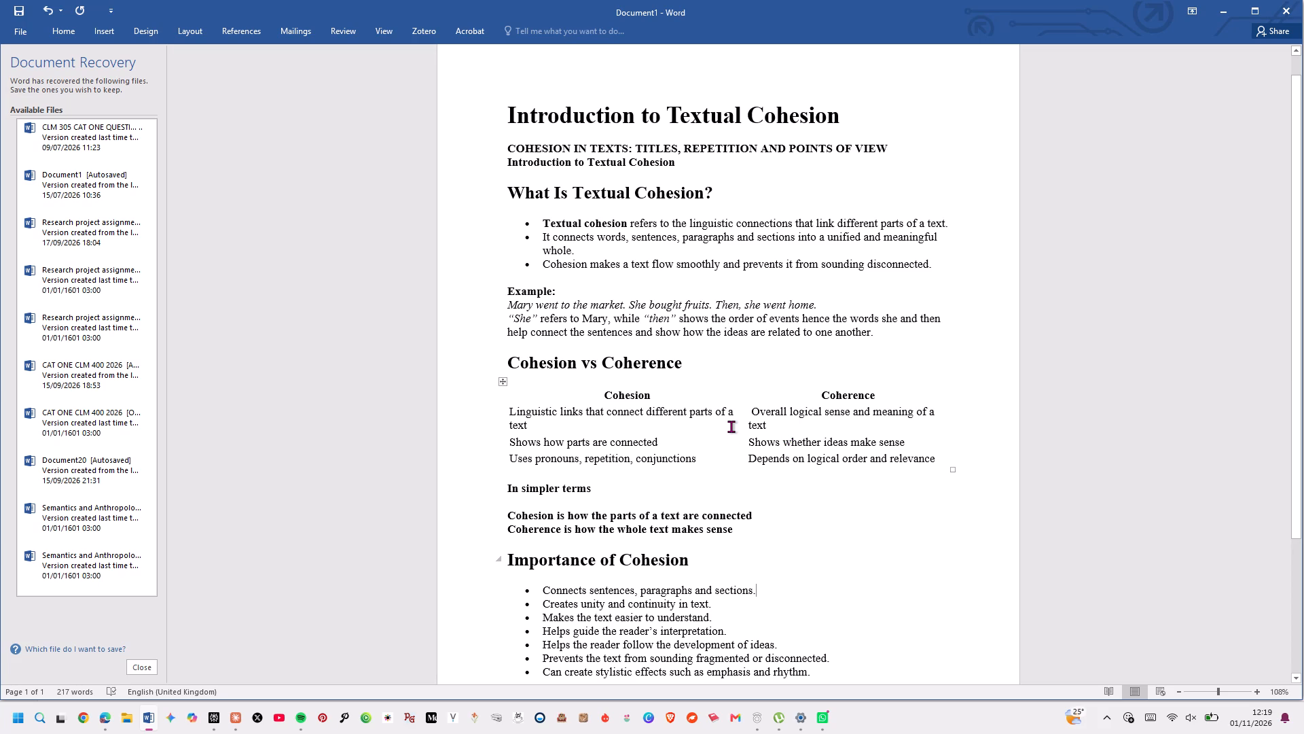
scroll(731, 426, up, 1)
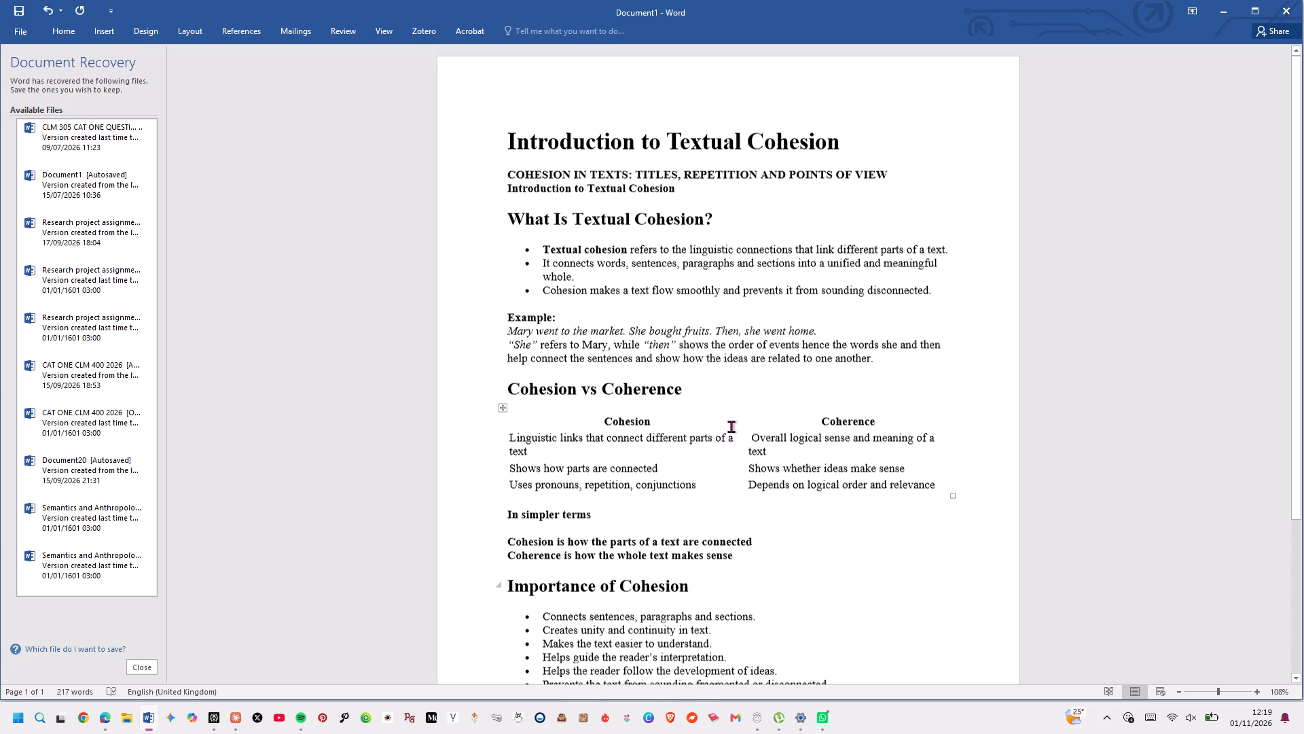
scroll(731, 426, up, 1)
scroll(731, 426, down, 1)
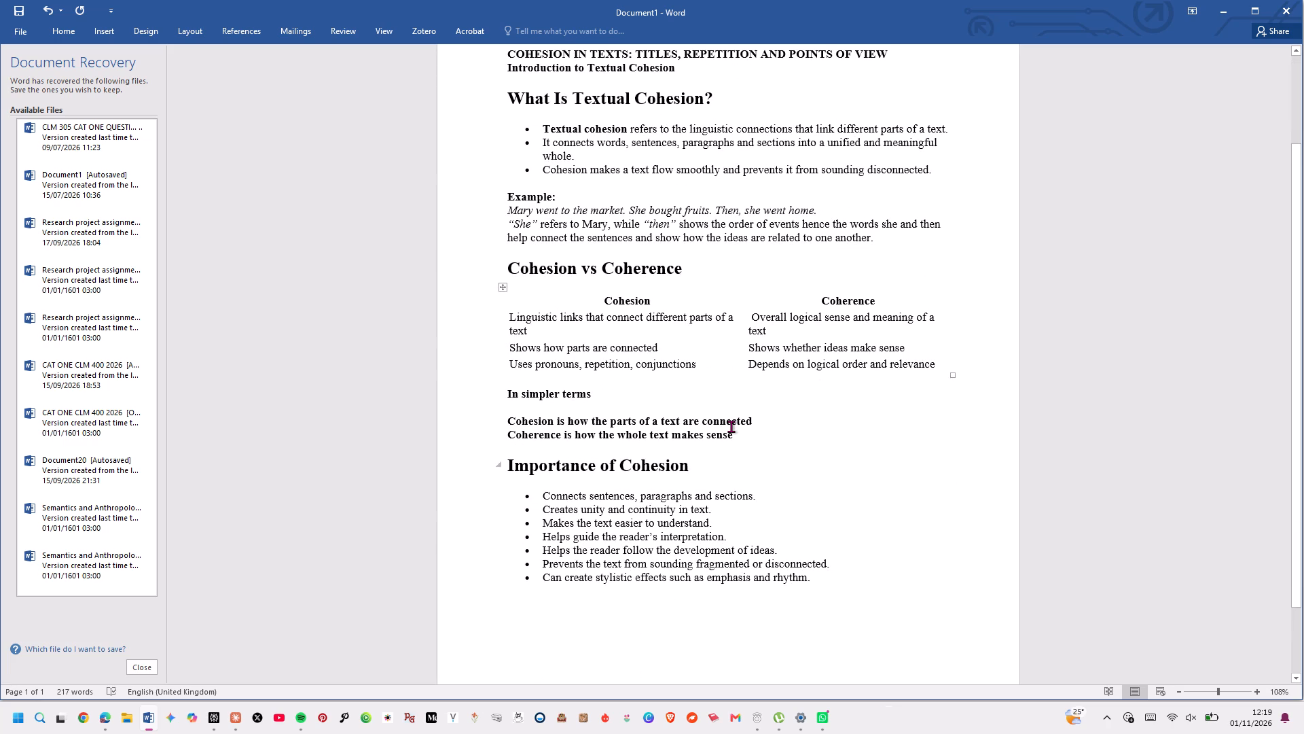
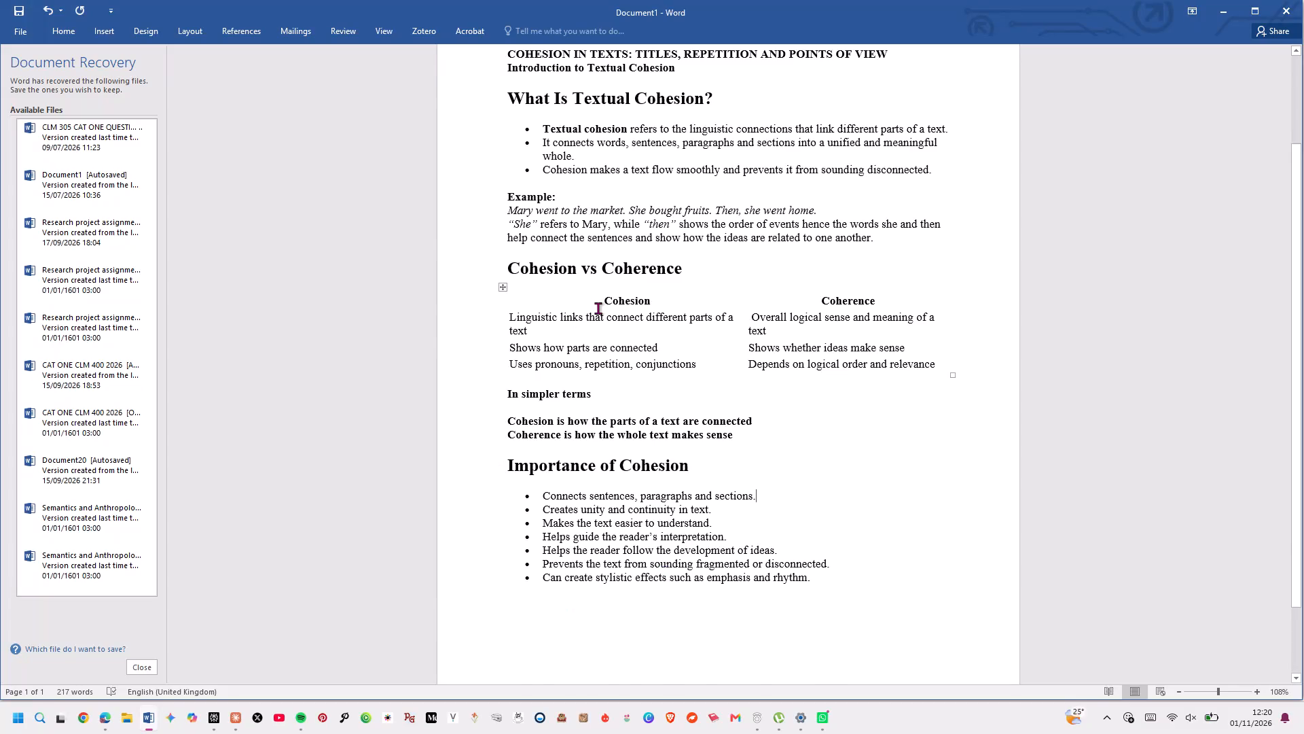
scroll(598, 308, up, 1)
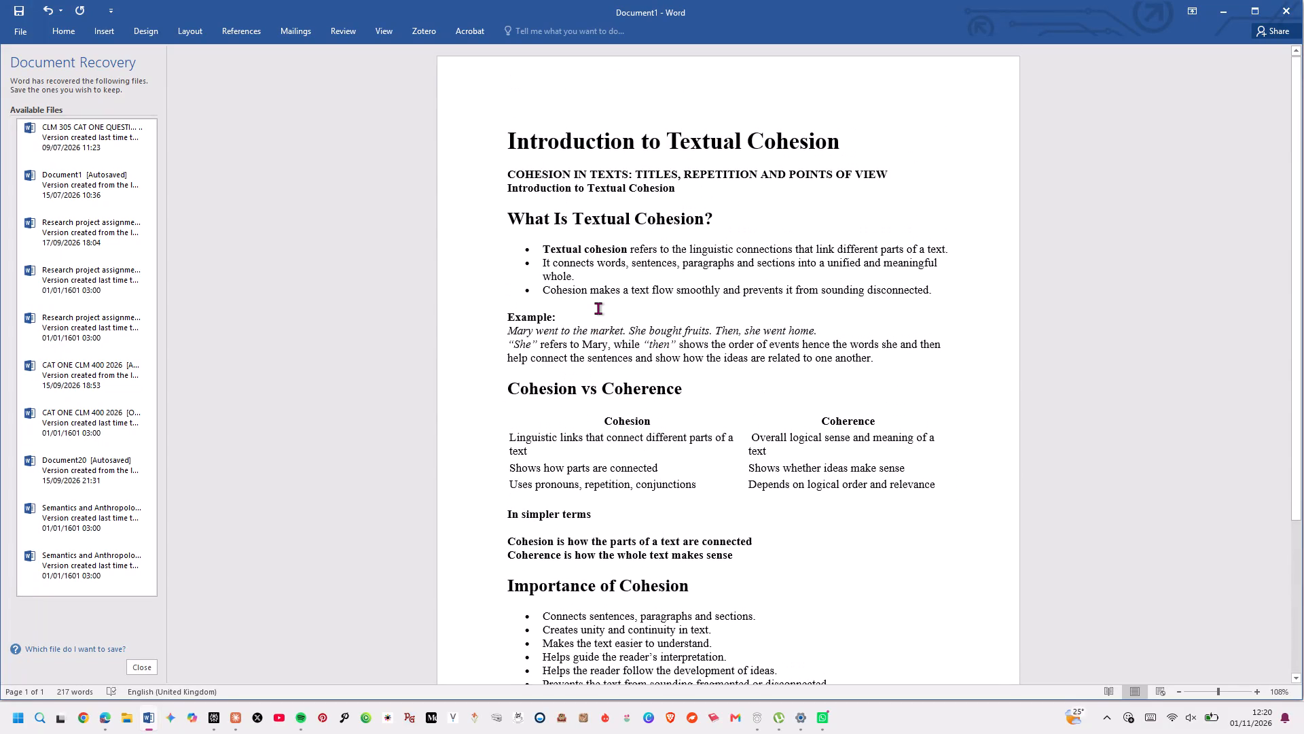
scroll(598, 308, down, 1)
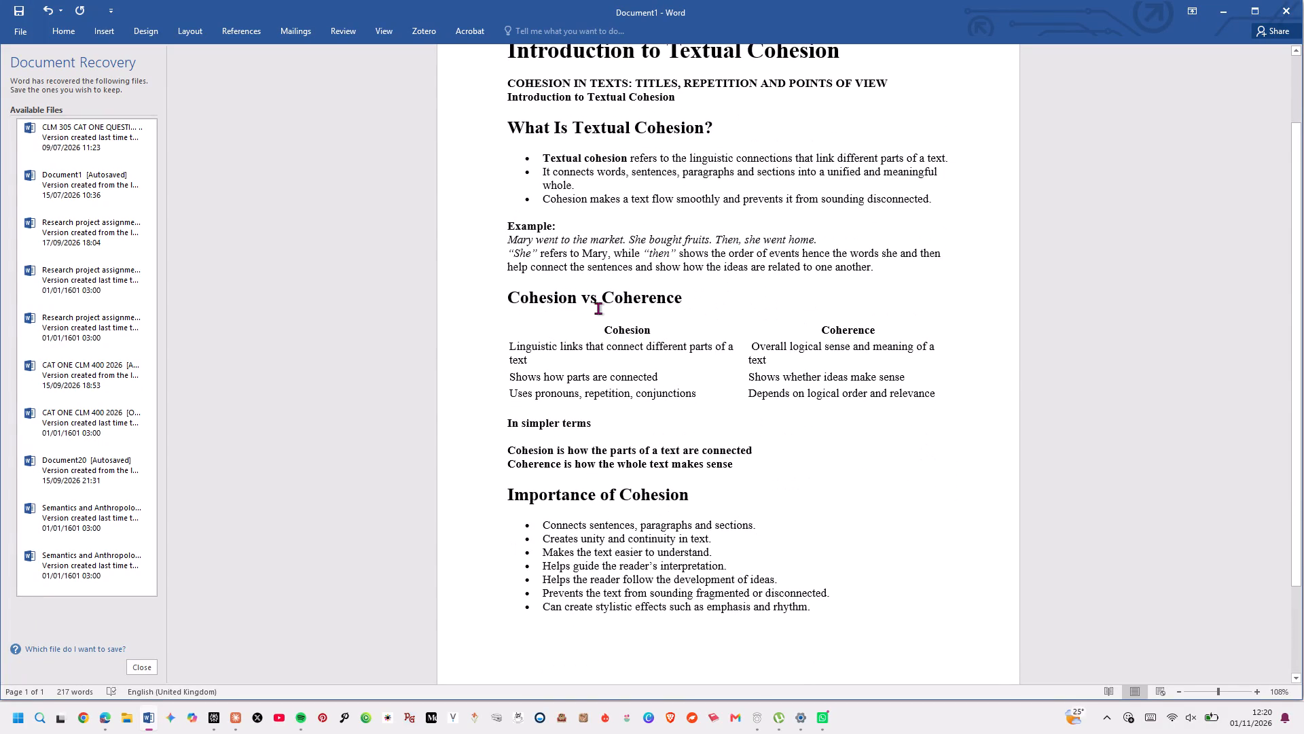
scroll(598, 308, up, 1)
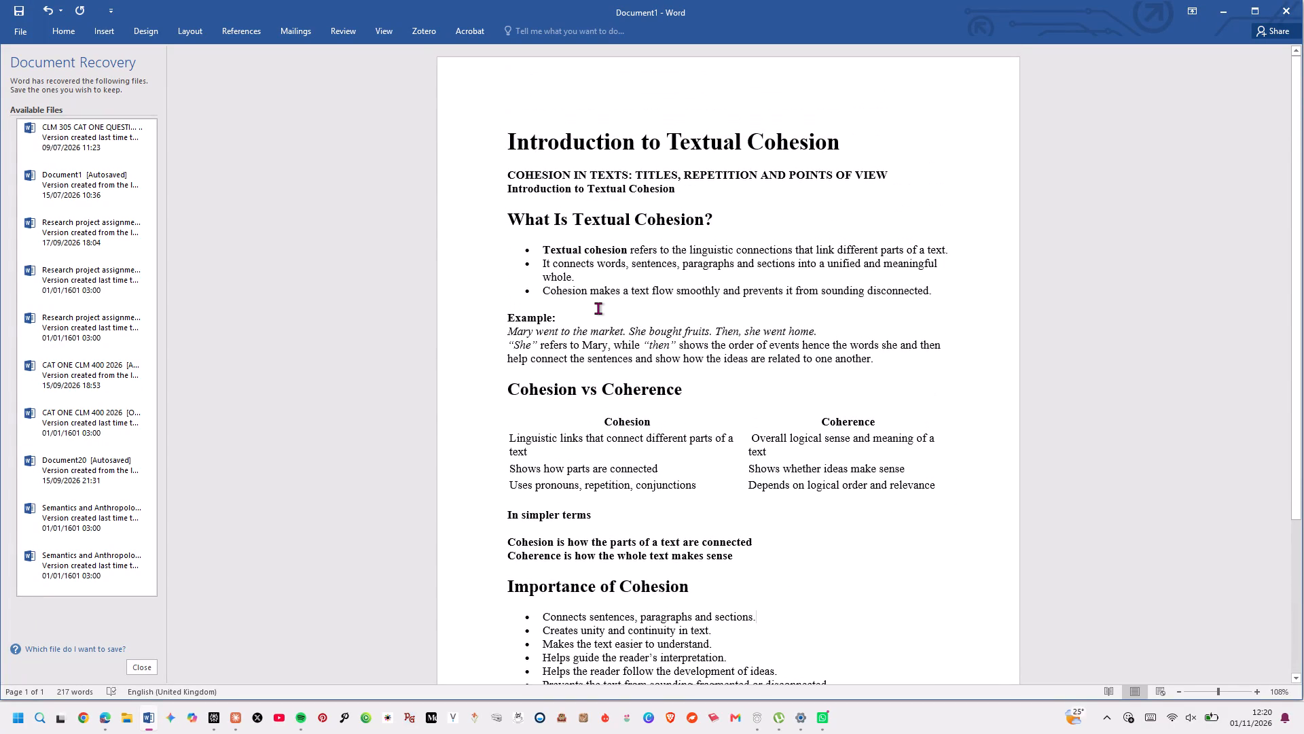
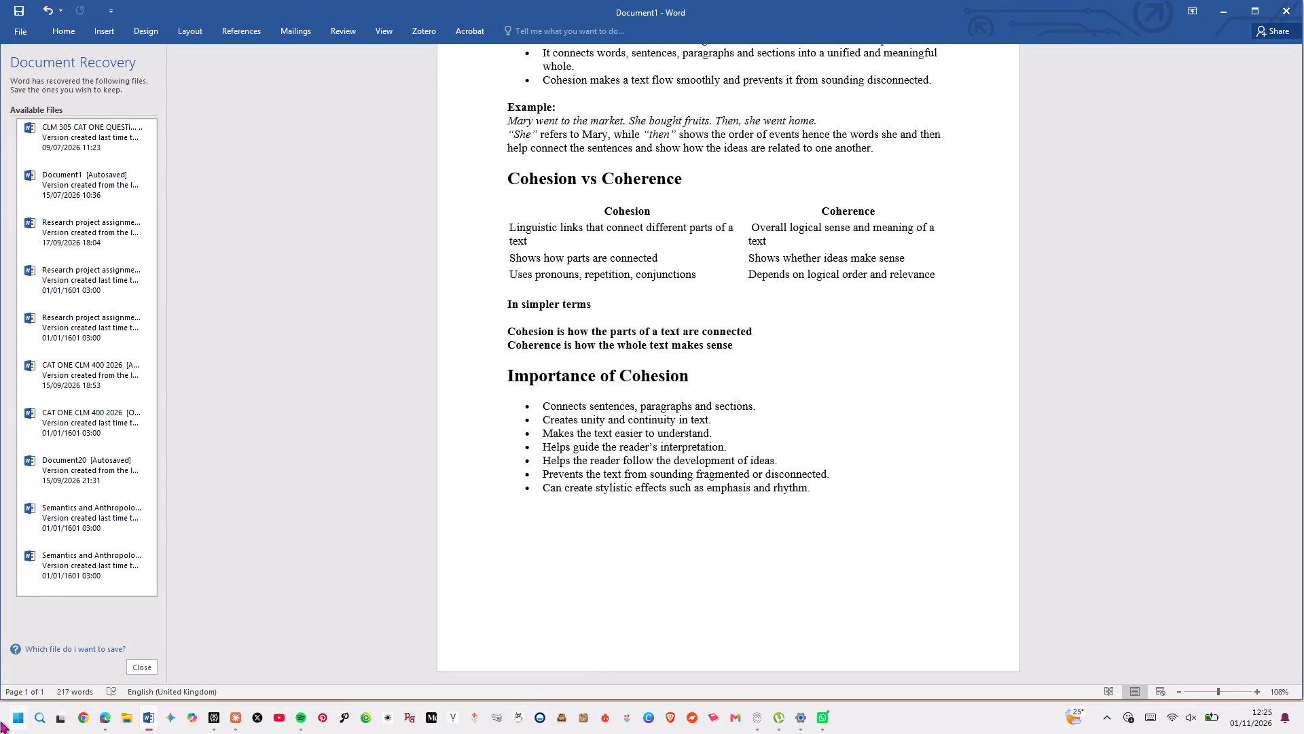
Switch from the Word document to the Windows Start view of pinned and installed apps.
click(22, 716)
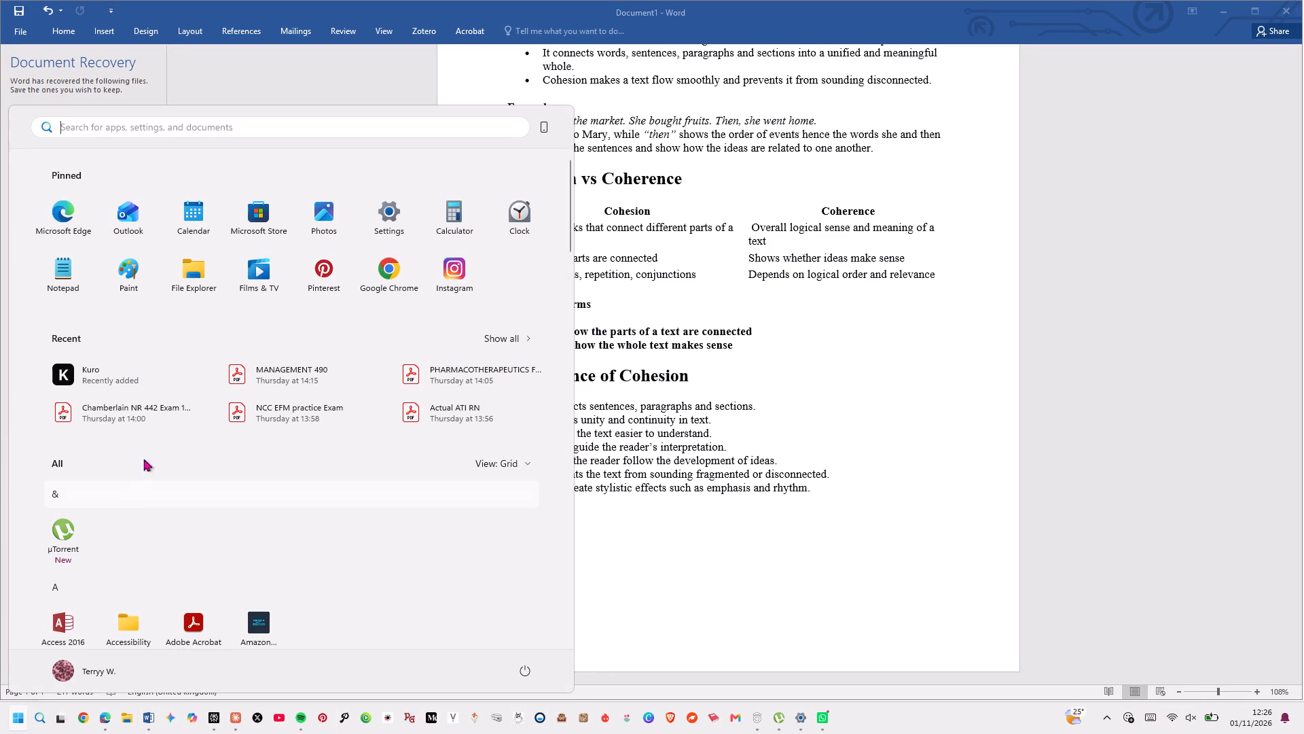
Launch the recently added Kuro app.
click(119, 381)
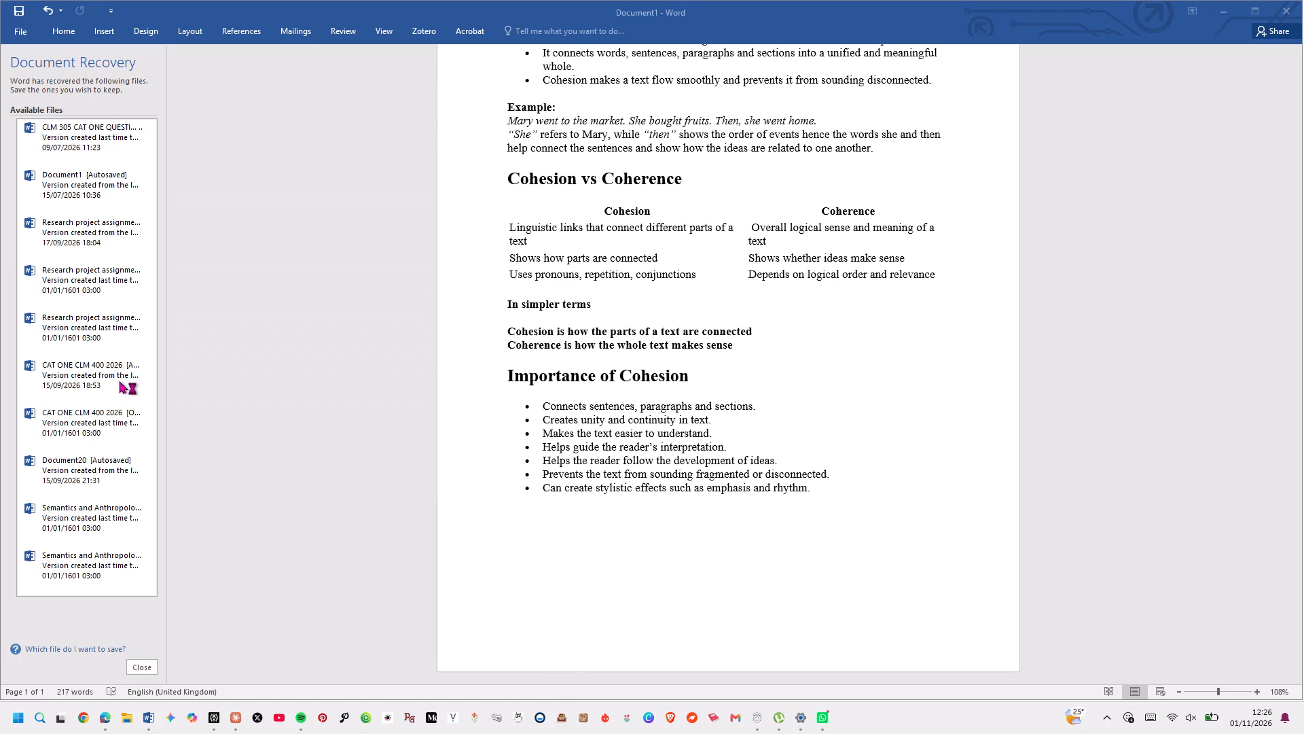
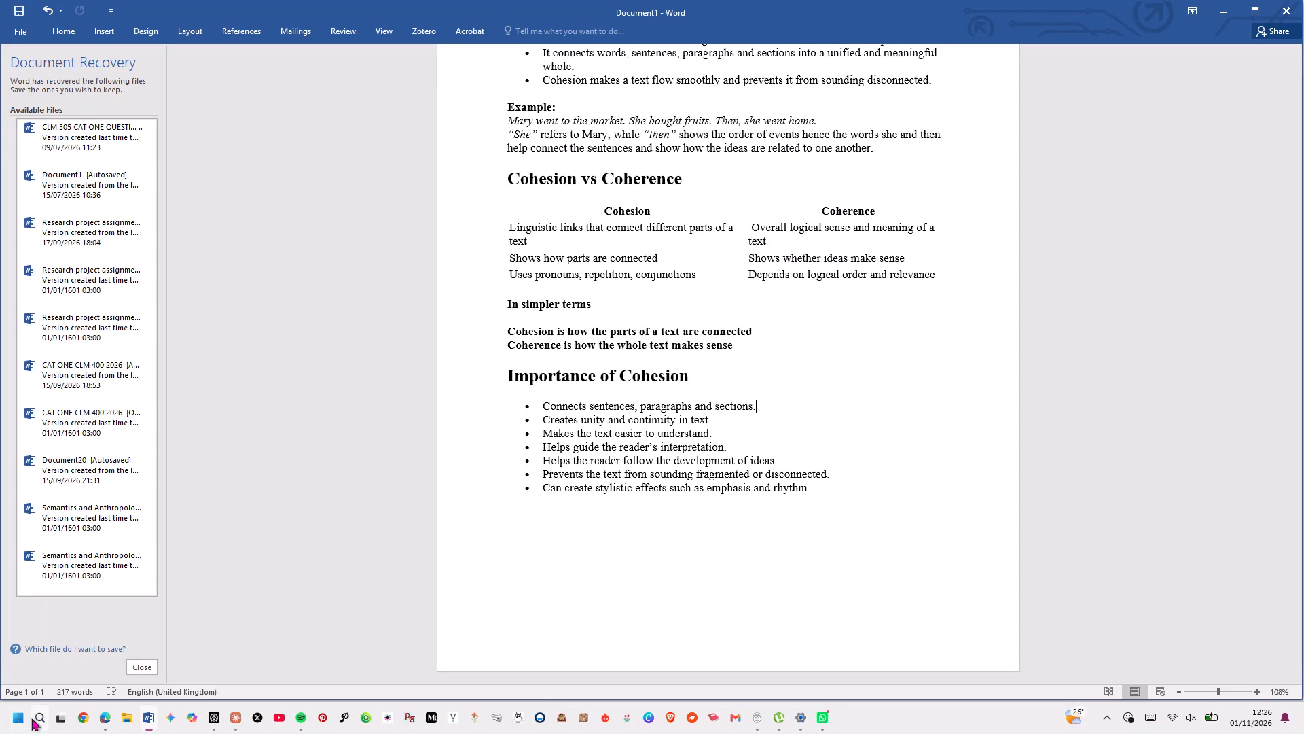
Switch from the Word document to the recently added Kuro app by launching it.
click(7, 715)
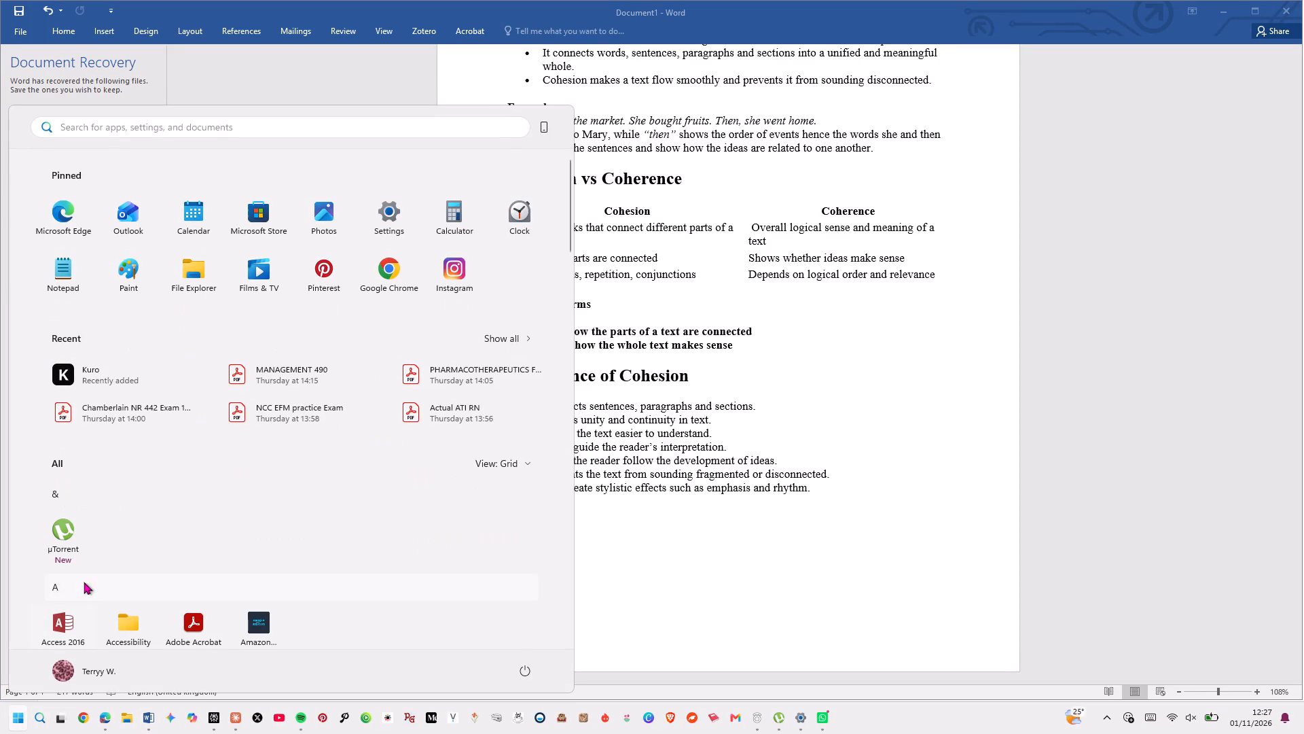
click(176, 374)
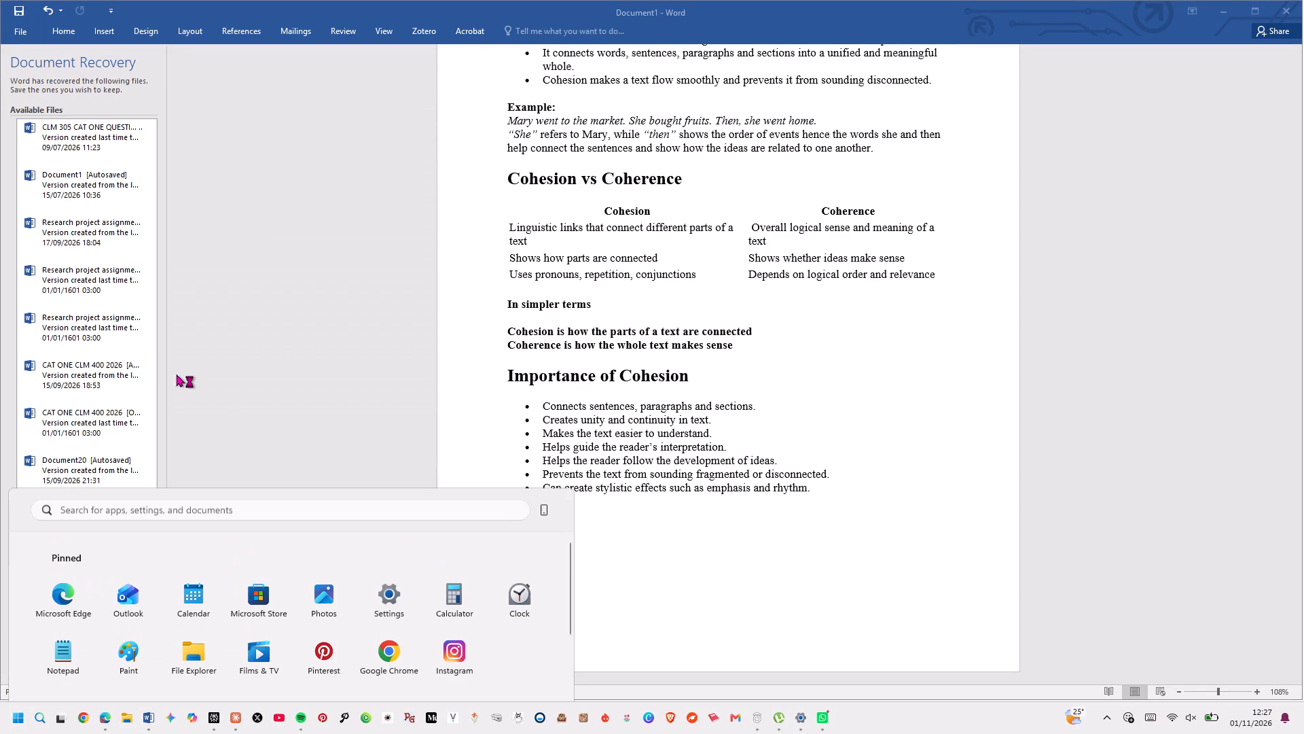
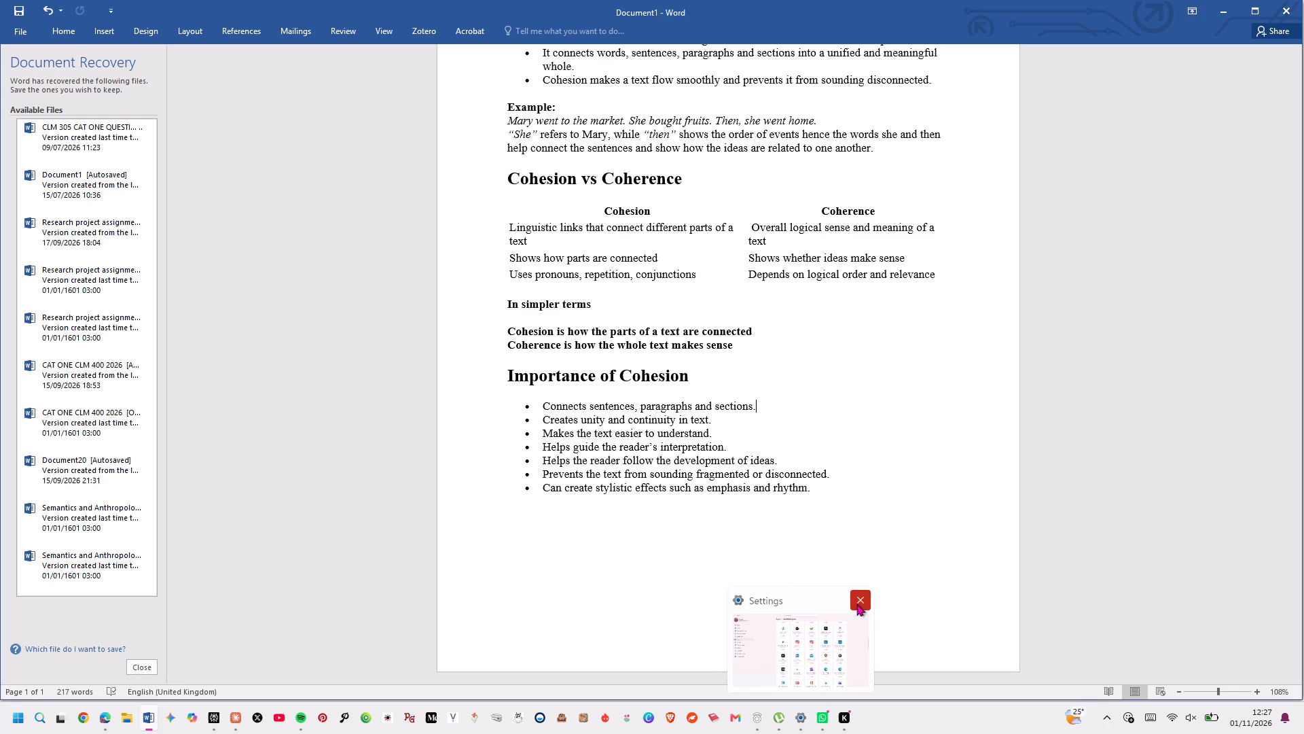
Close the background Settings window and the open app between RAV Endpoint and WhatsApp, keeping the Word document open.
click(856, 604)
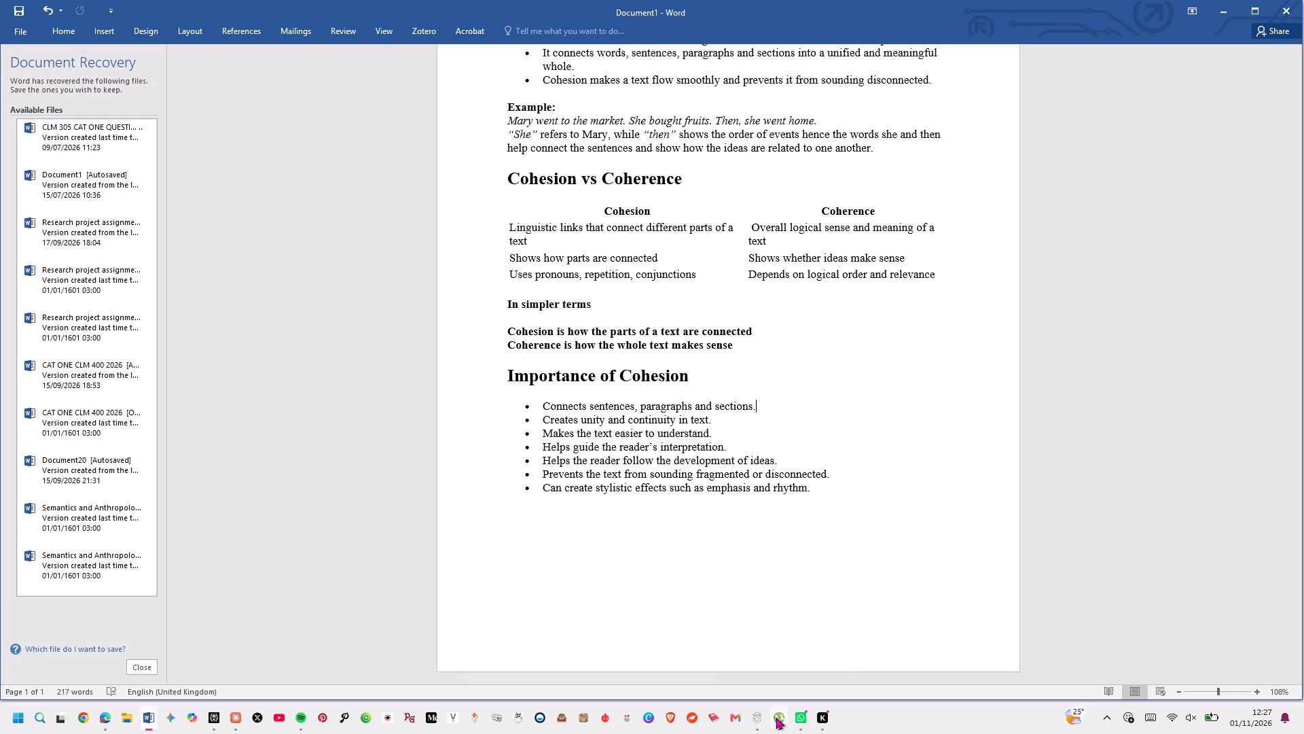
click(833, 602)
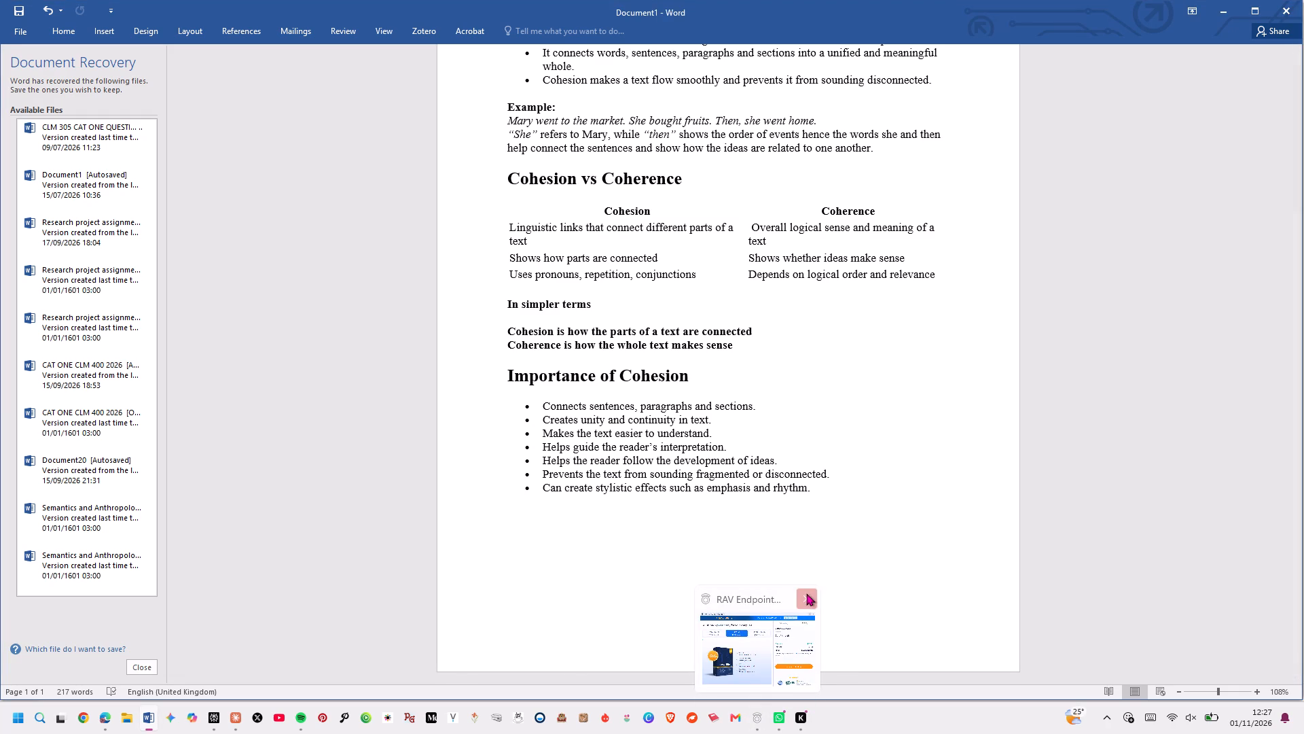
Close the open RAV Endpoint window and stay in the Word document.
click(806, 593)
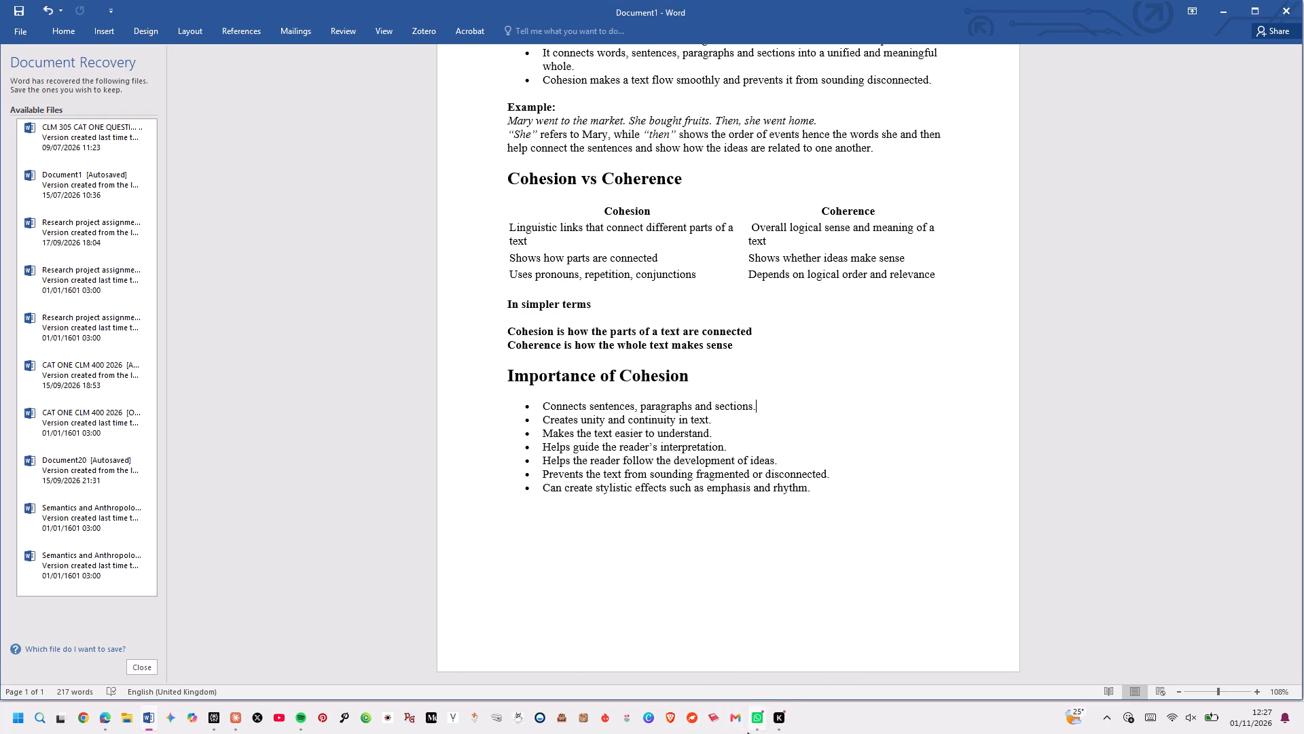
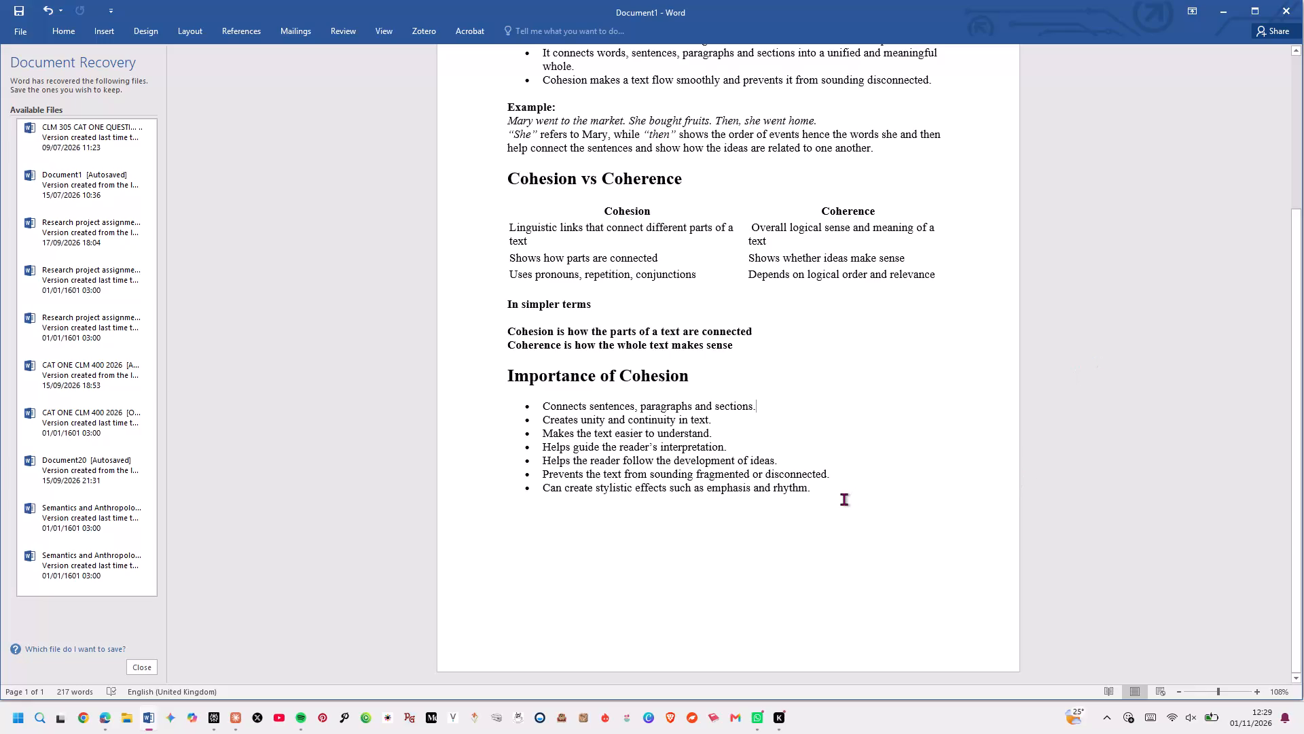
Start saving the cohesion document for the first time, choosing This PC as the save location.
scroll(804, 404, up, 6)
scroll(804, 404, down, 1)
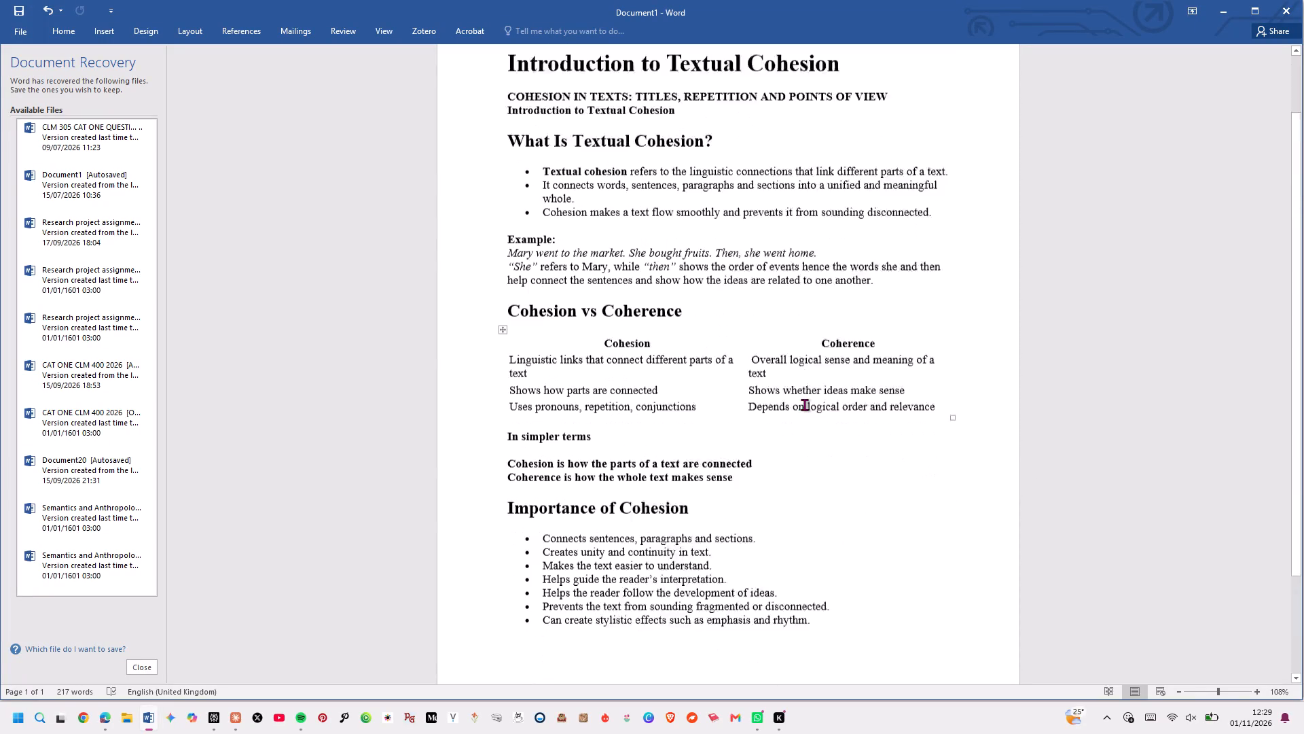
scroll(804, 404, down, 1)
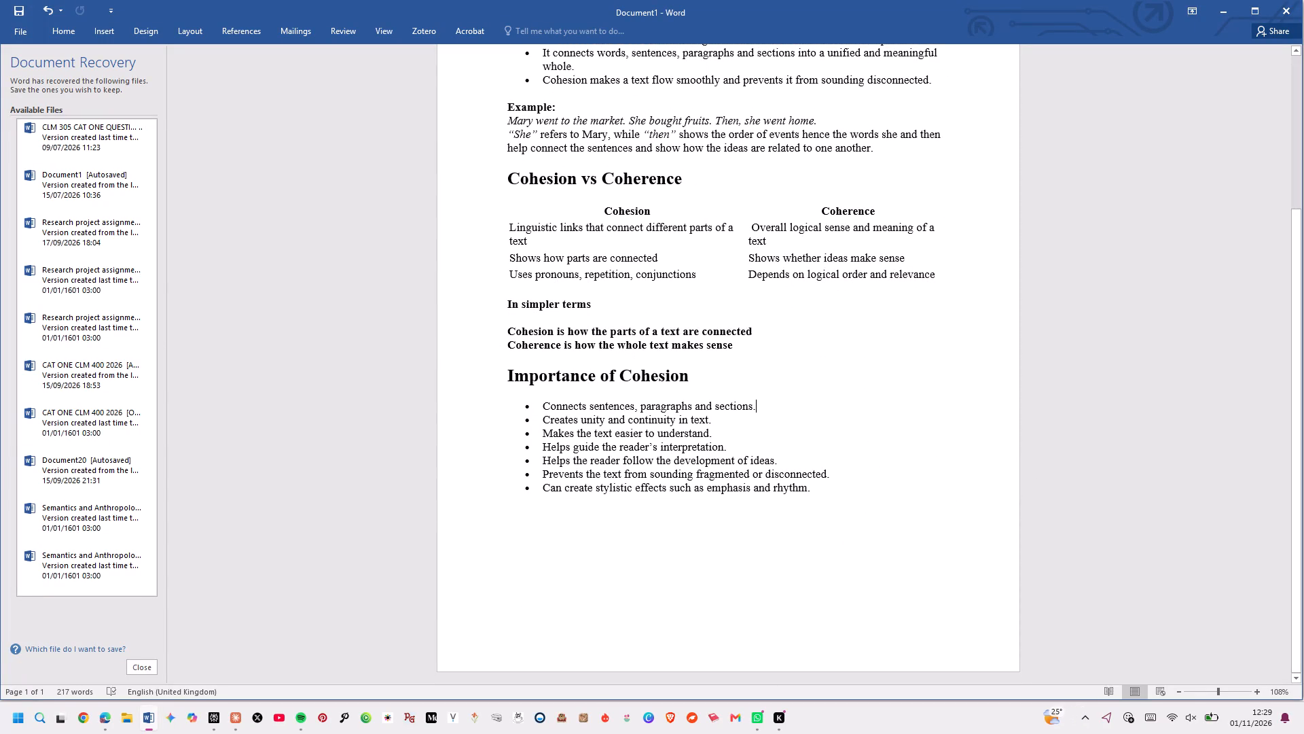
scroll(238, 65, up, 1)
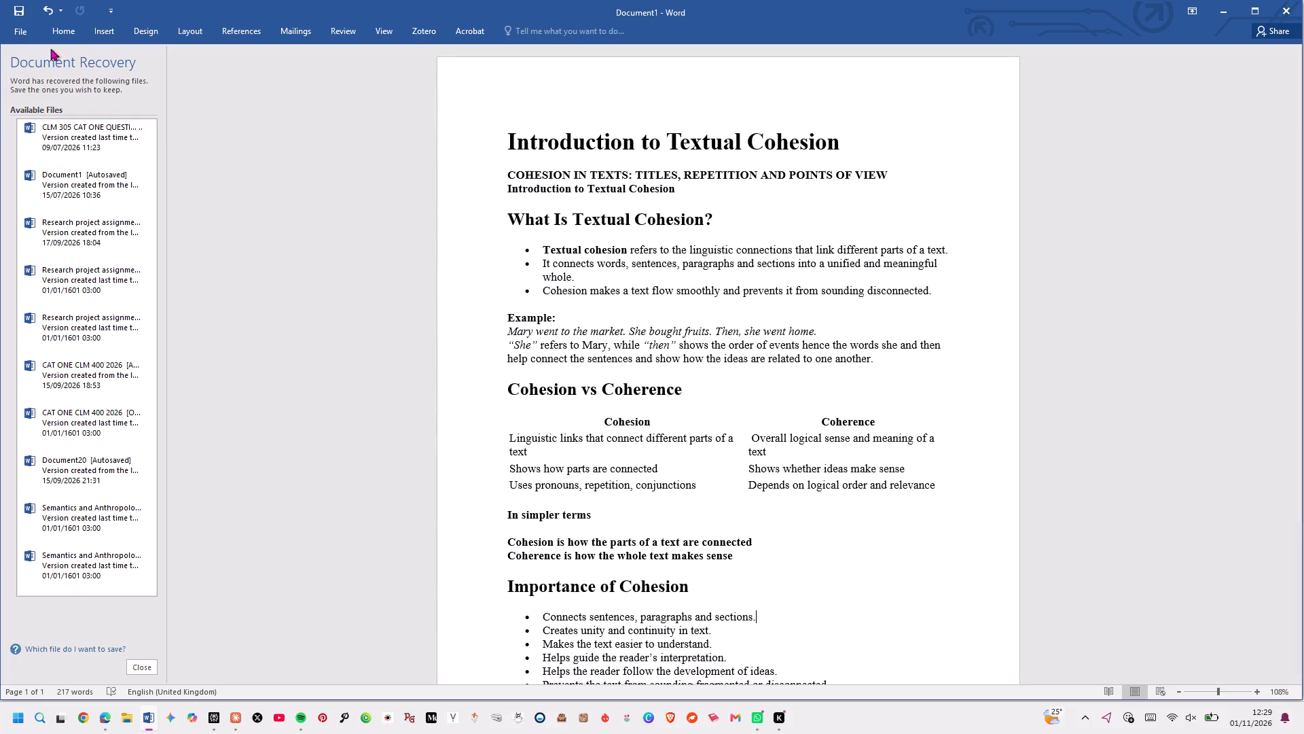
click(20, 11)
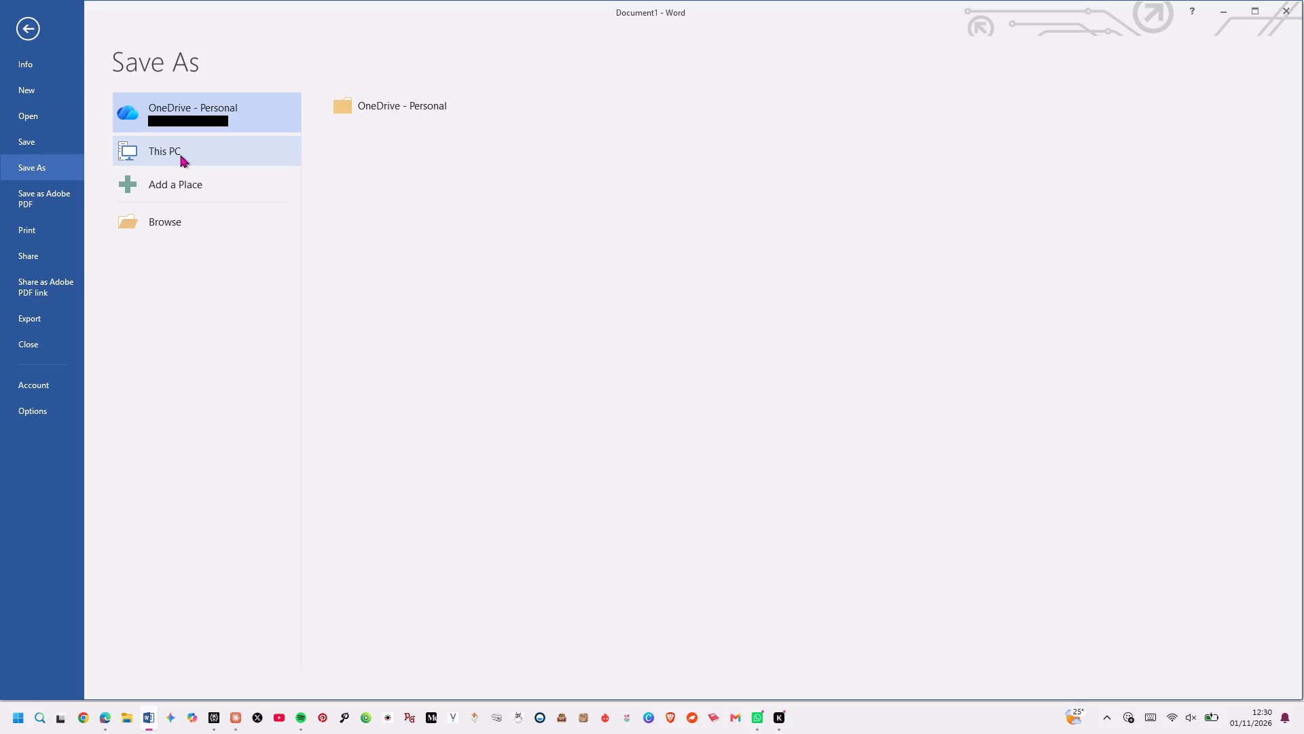
click(180, 155)
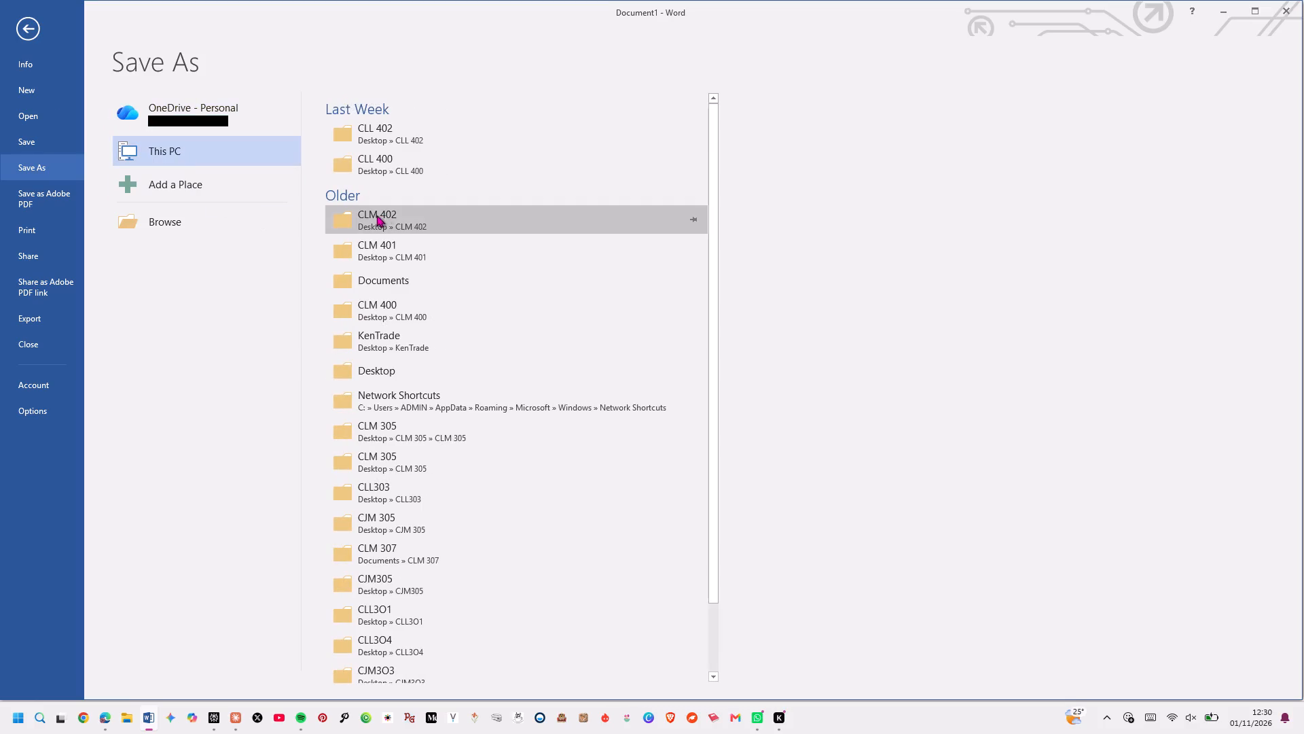
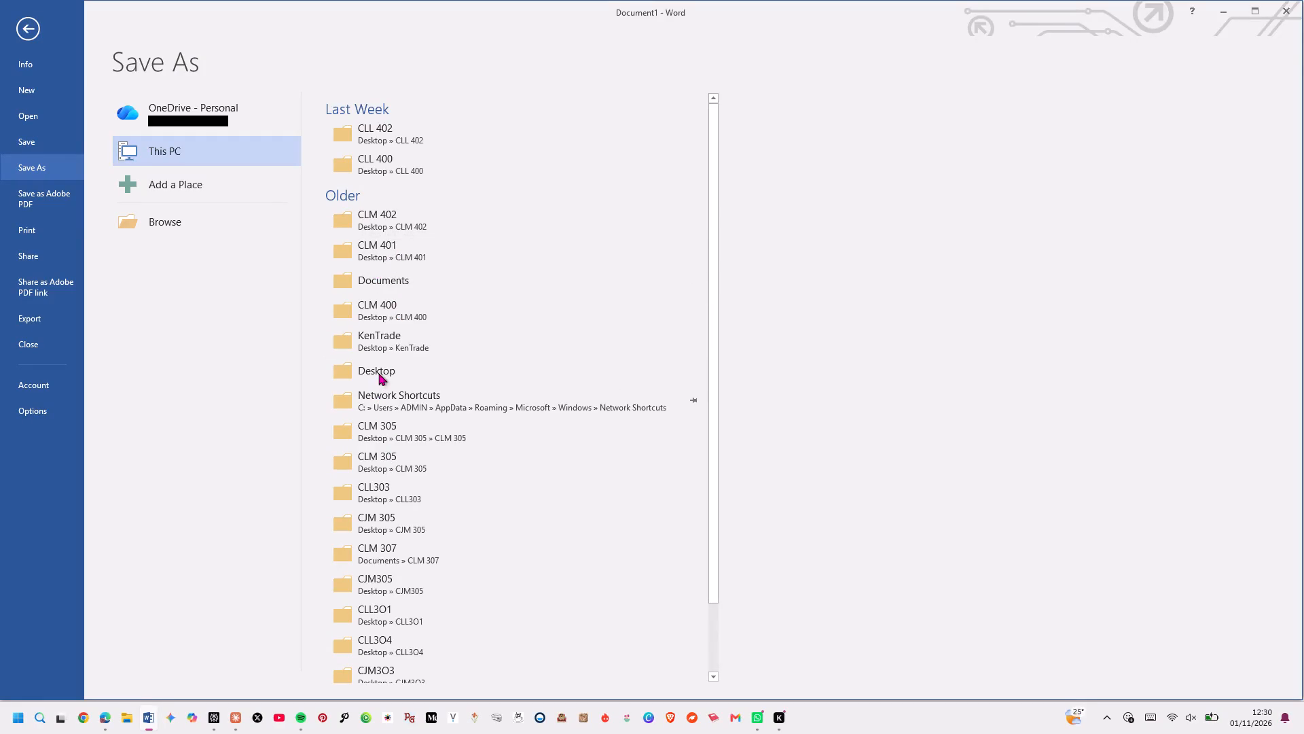
Save the document as a Word Document named "Introduction to Textual Cohesion" in the CLL 400 folder on the Desktop.
click(434, 176)
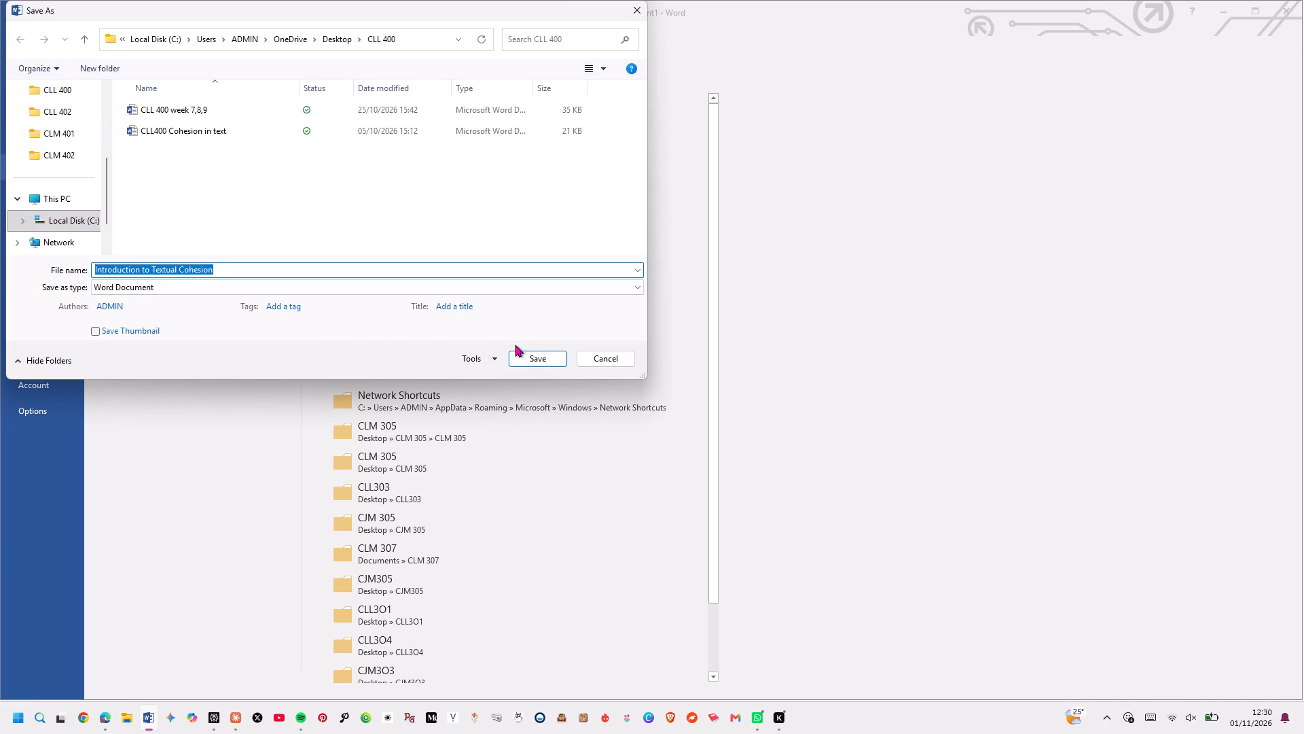
click(545, 362)
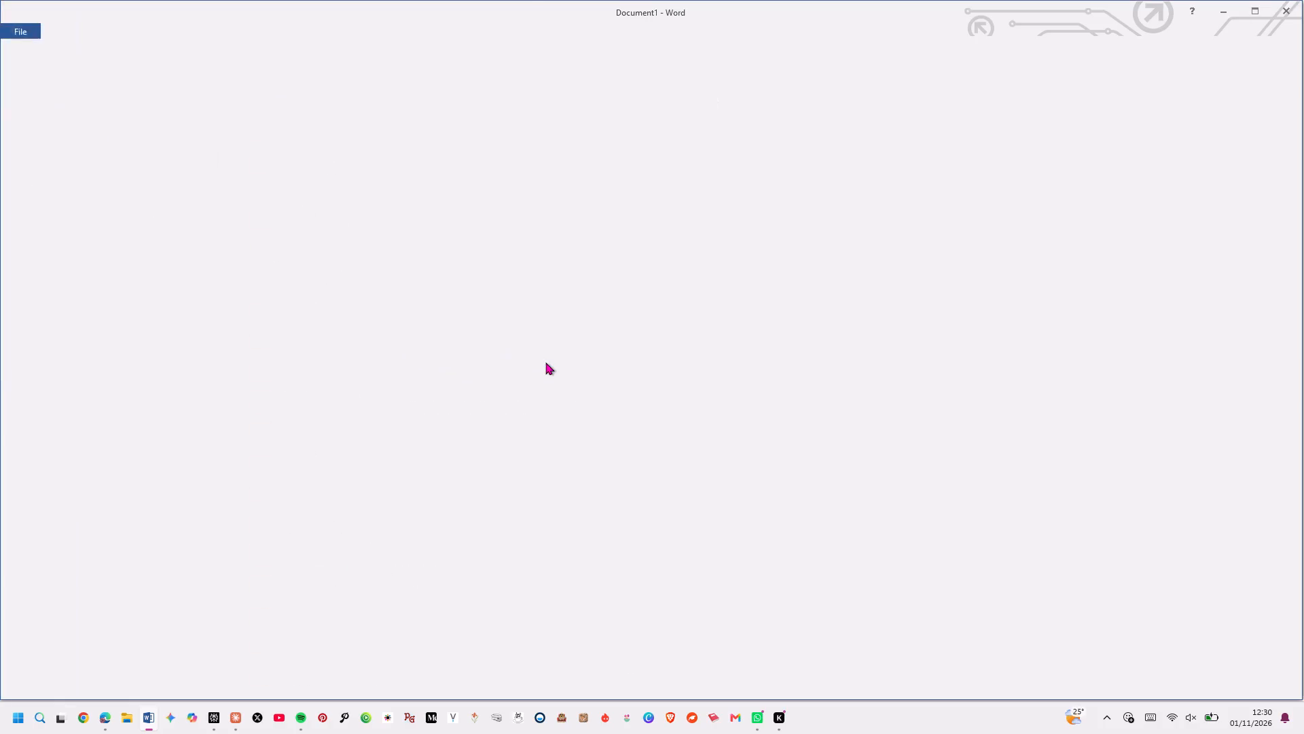
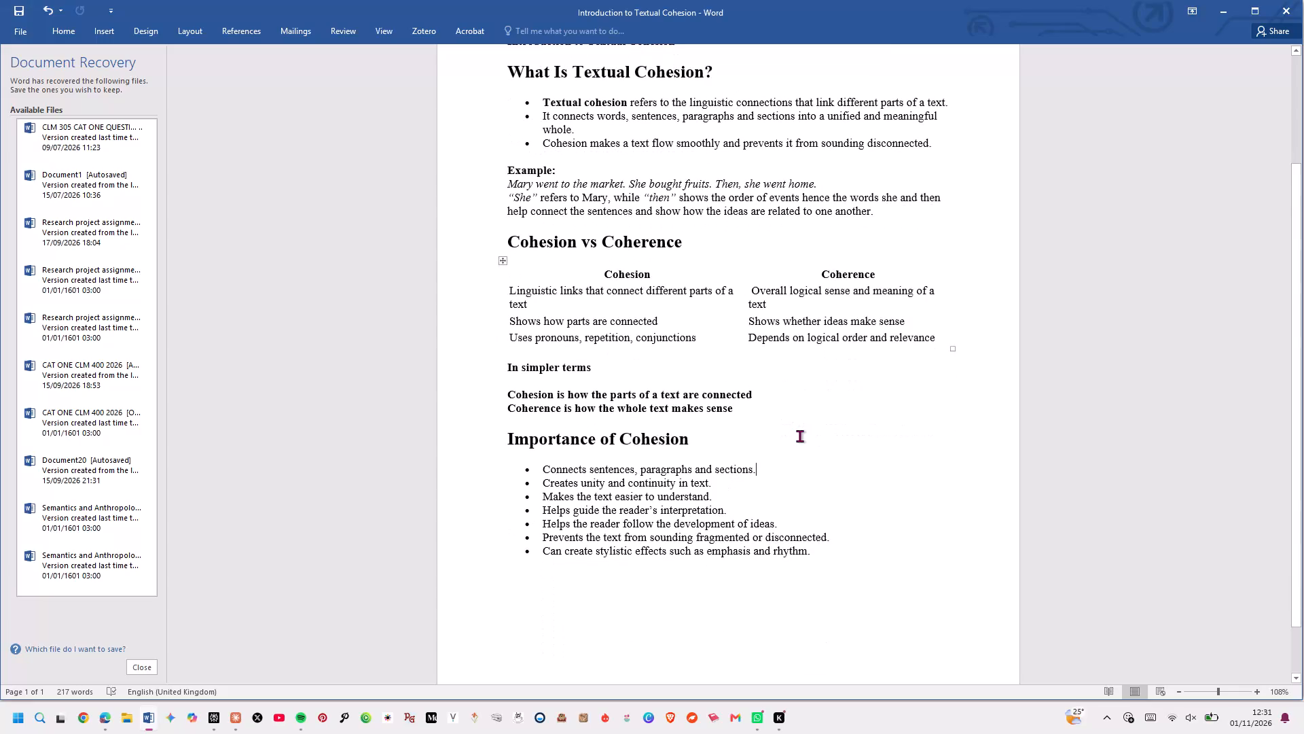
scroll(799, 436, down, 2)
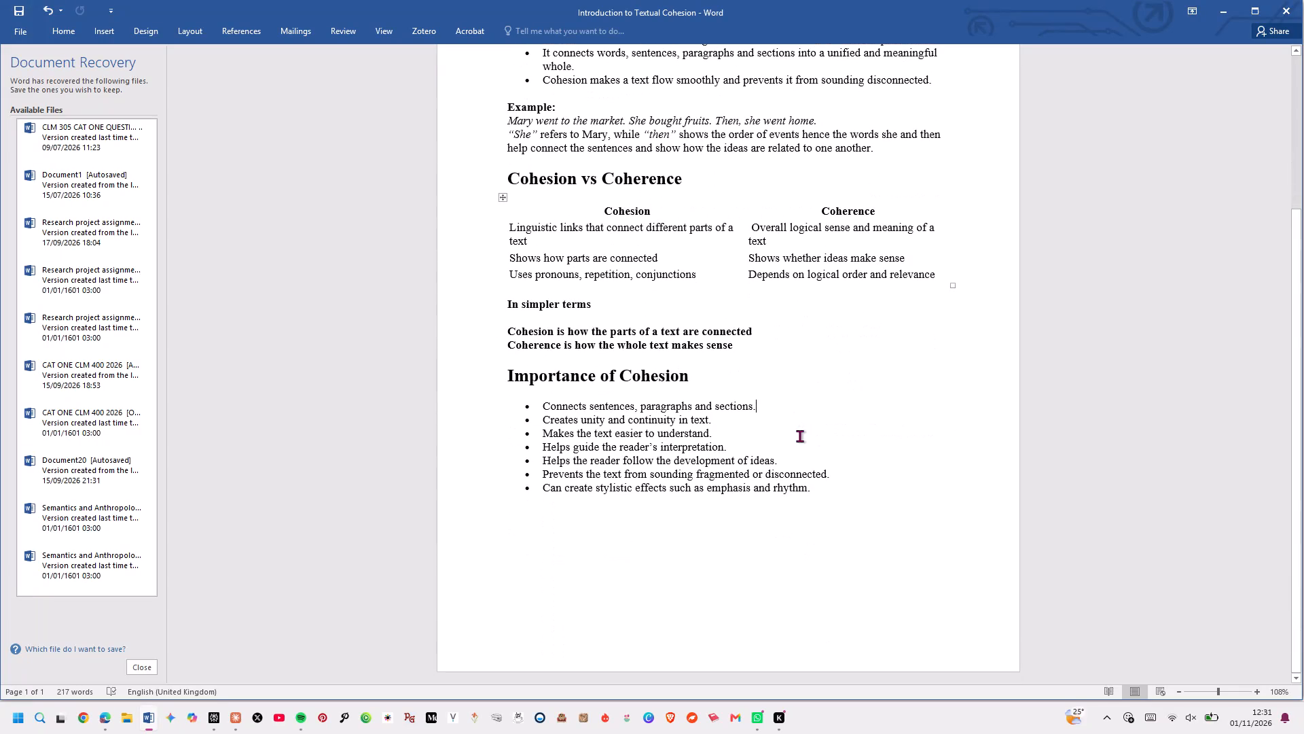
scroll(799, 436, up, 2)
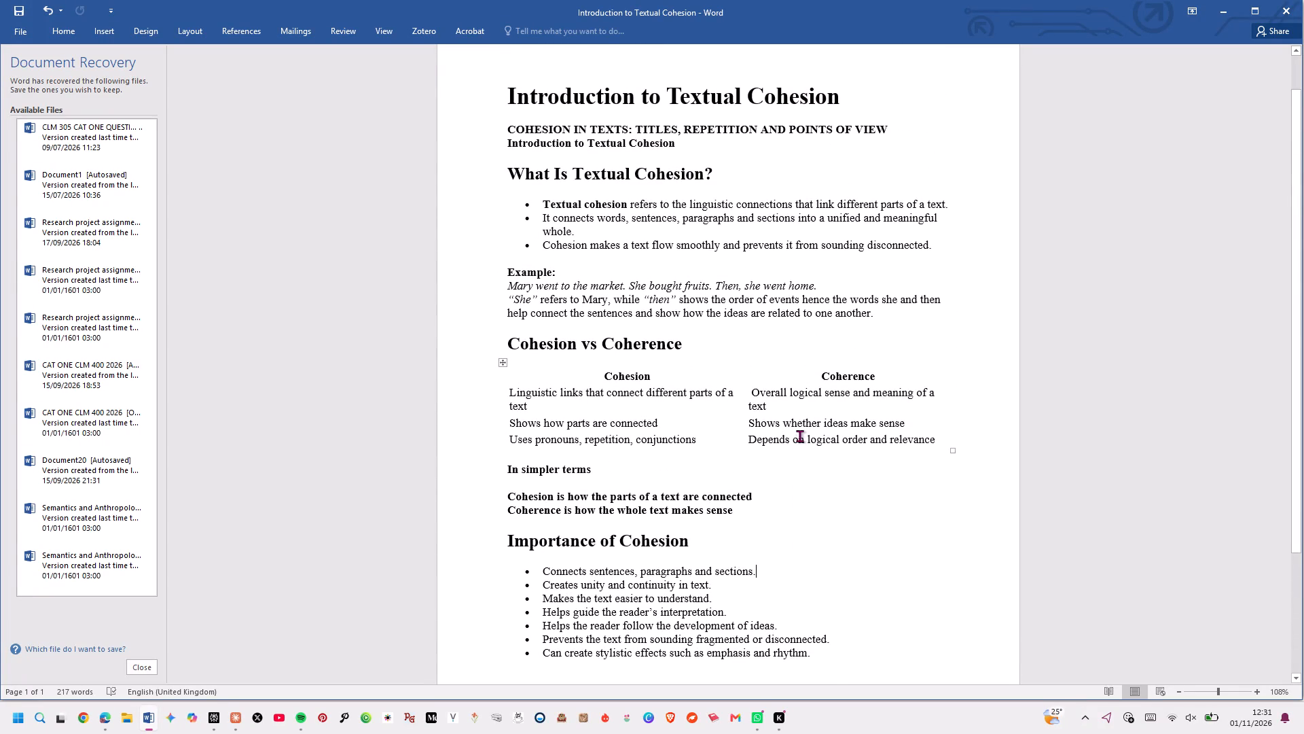
scroll(799, 436, up, 1)
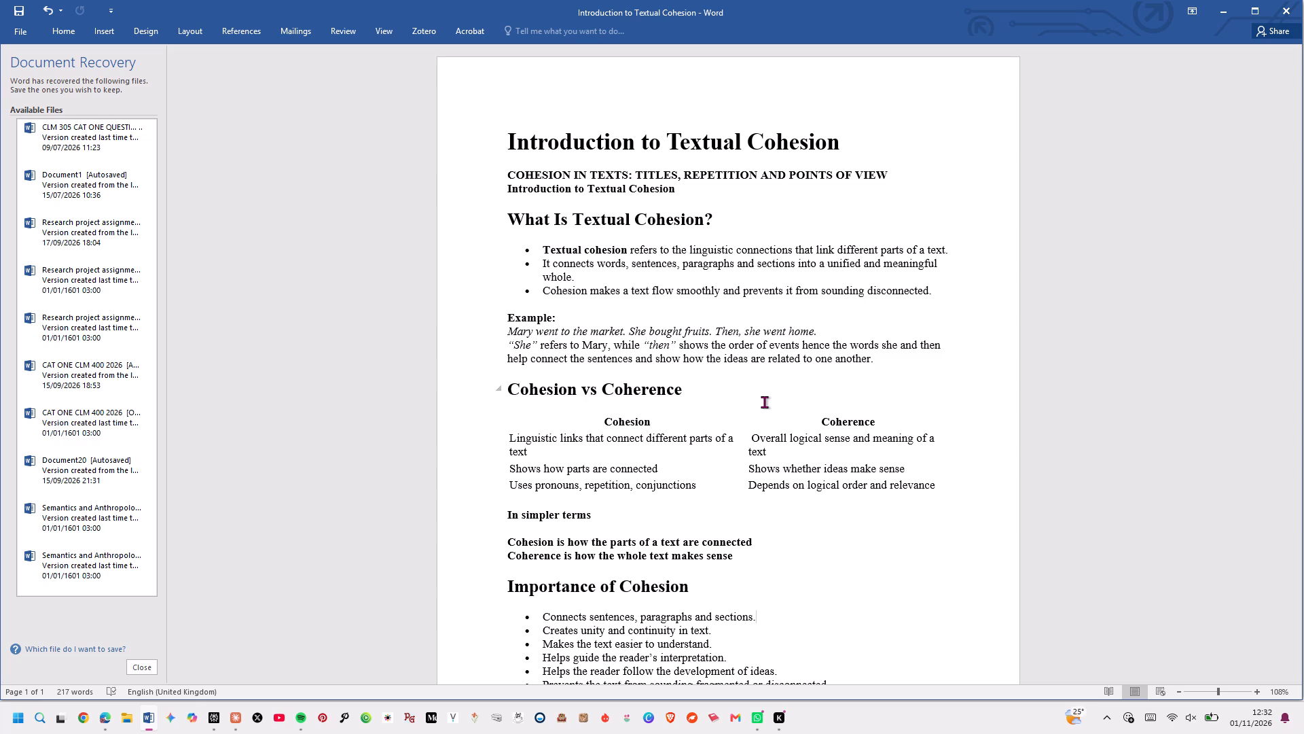